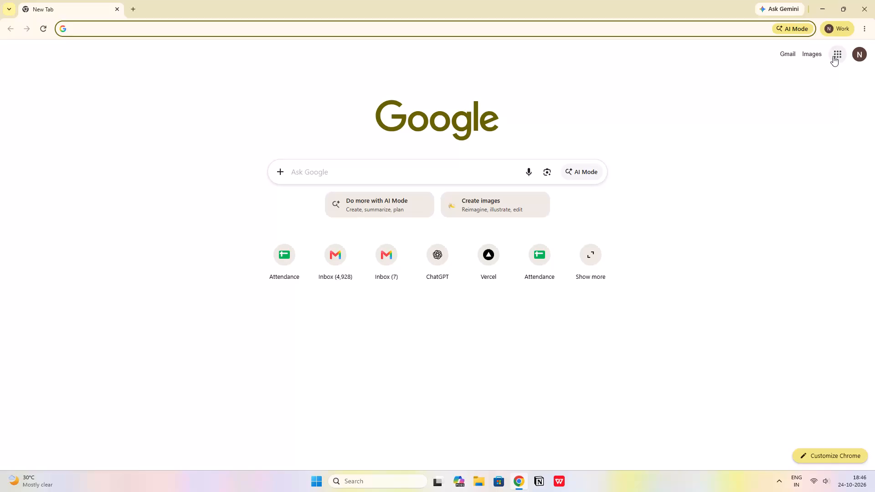
Go to Google Drive, search for "off" and open the Office Boy Expenses August spreadsheet.
click(833, 54)
click(835, 116)
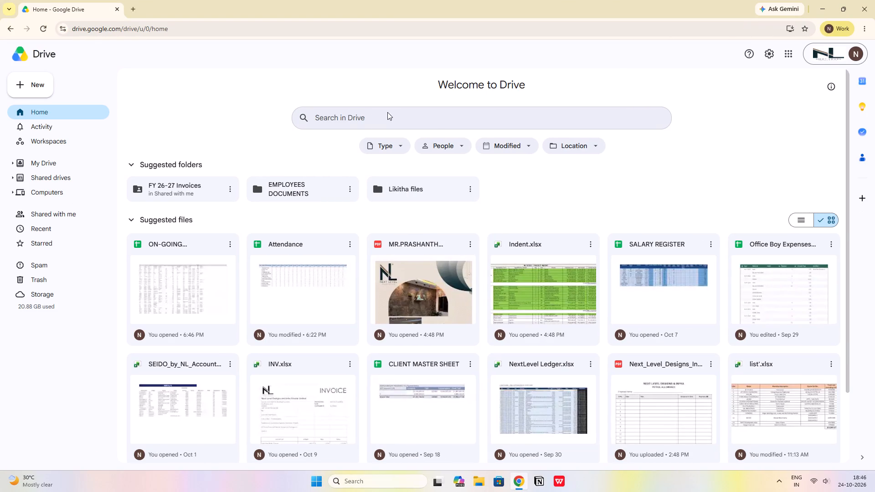
click(377, 119)
text(off)
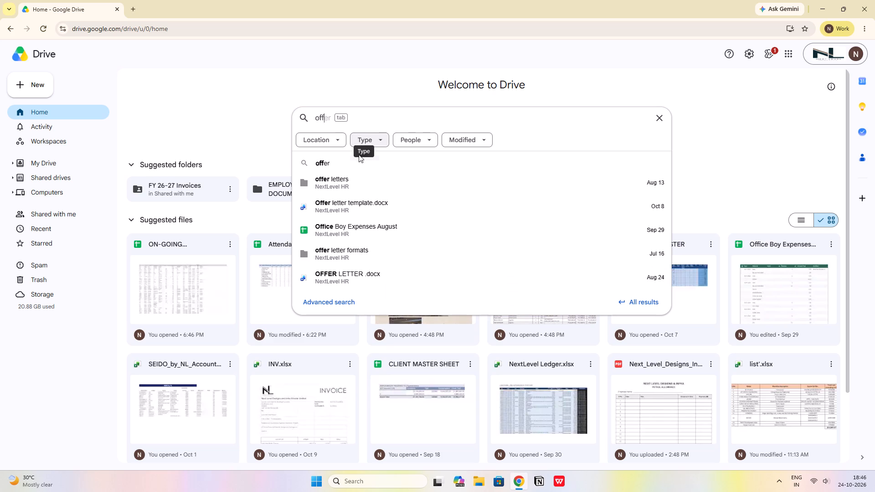
click(360, 235)
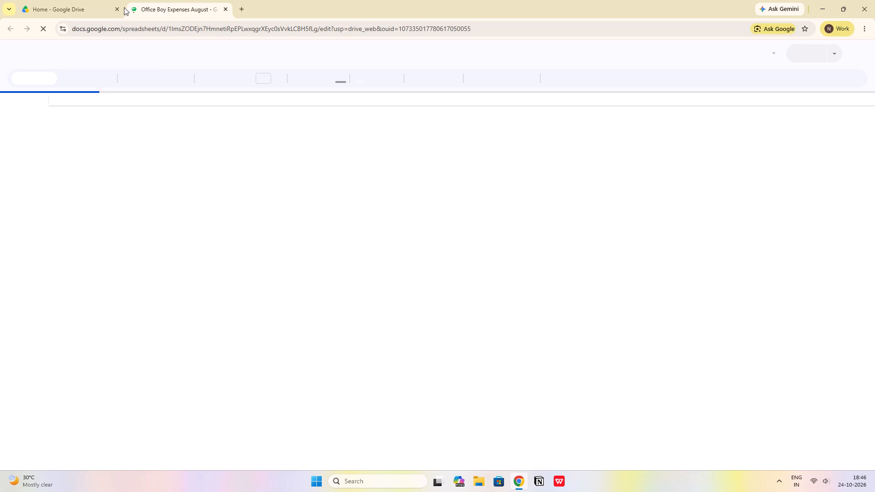
Examine the expense entries and table layout on the August and September sheets.
scroll(244, 302, down, 4)
scroll(527, 277, down, 8)
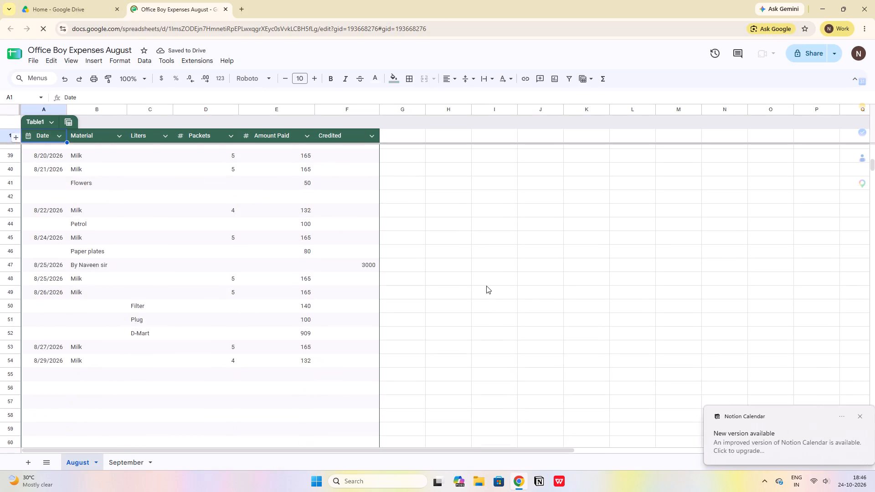
click(129, 463)
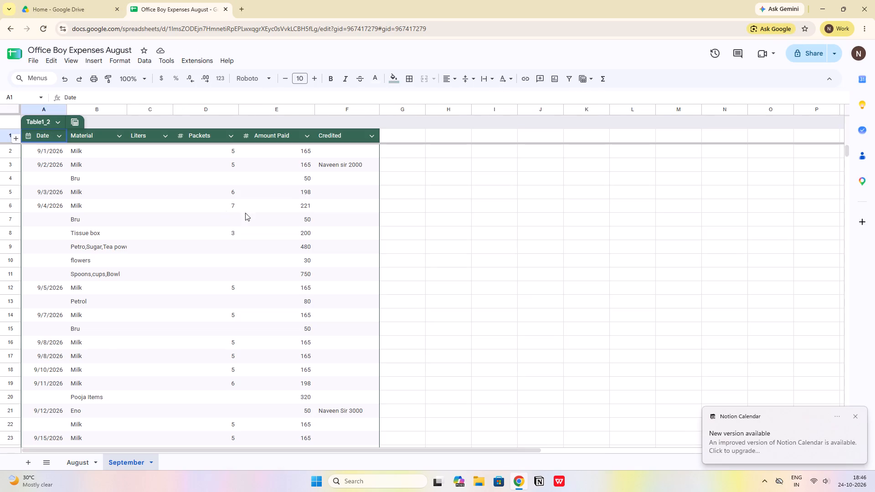
scroll(298, 225, down, 13)
scroll(316, 233, up, 2)
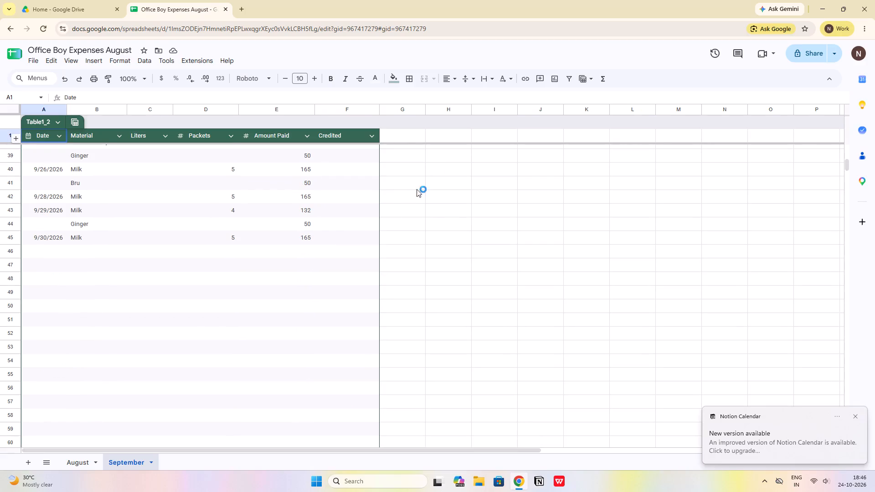
scroll(394, 211, up, 17)
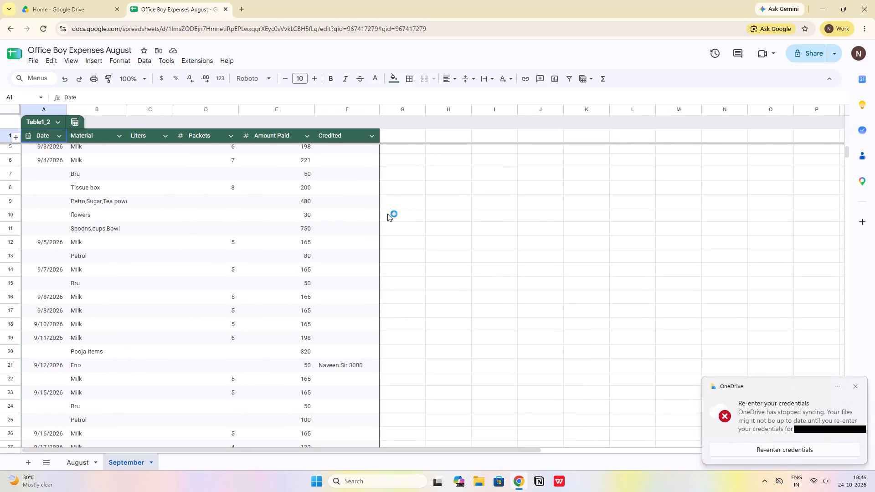
scroll(387, 214, up, 6)
scroll(387, 214, down, 4)
scroll(387, 214, up, 6)
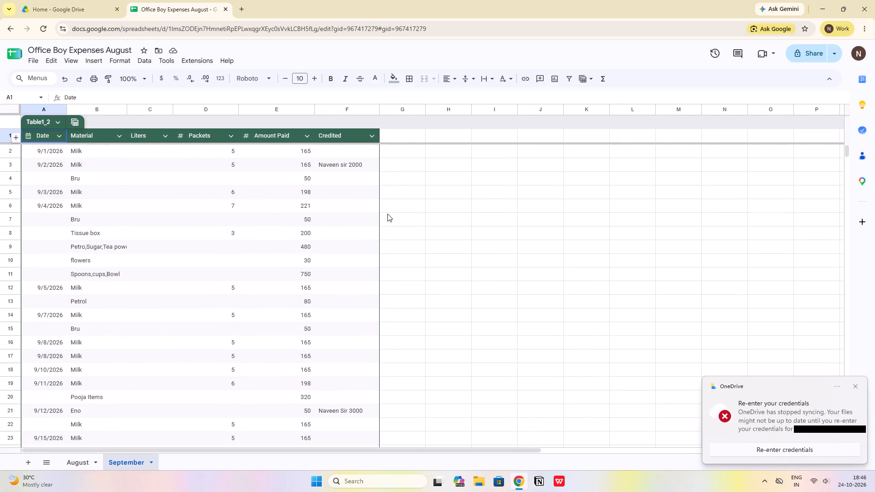
scroll(387, 214, up, 7)
Duplicate the August sheet within the expenses spreadsheet.
right_click(134, 462)
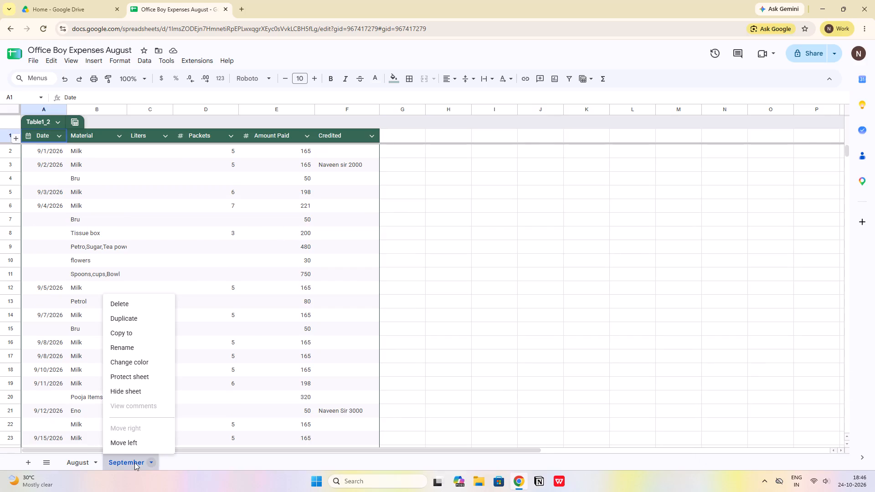
click(214, 459)
right_click(82, 462)
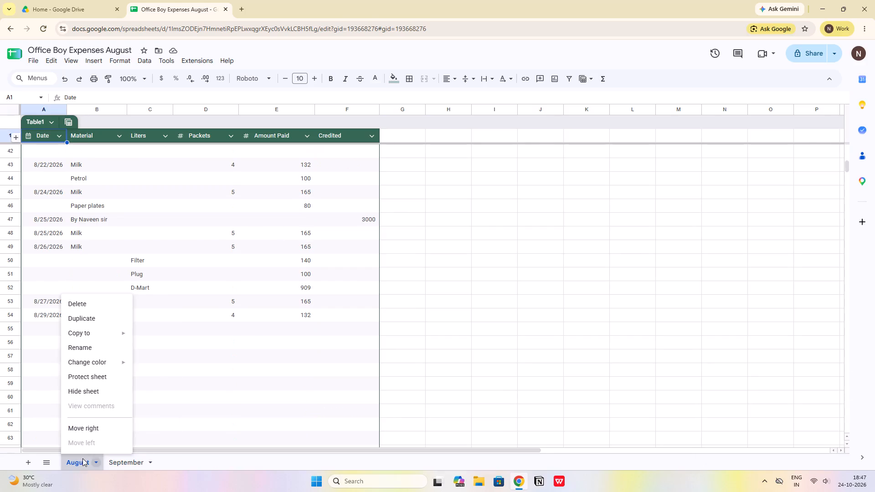
click(84, 319)
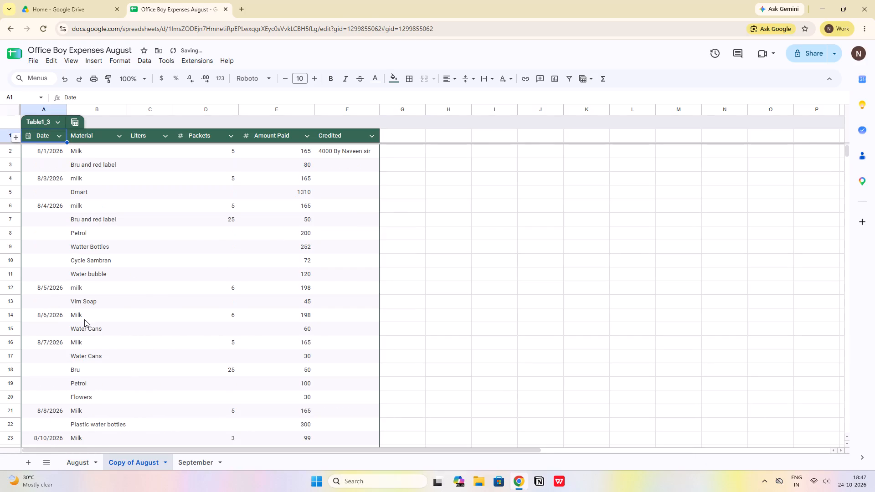
Rename the copied August sheet as October.
right_click(144, 461)
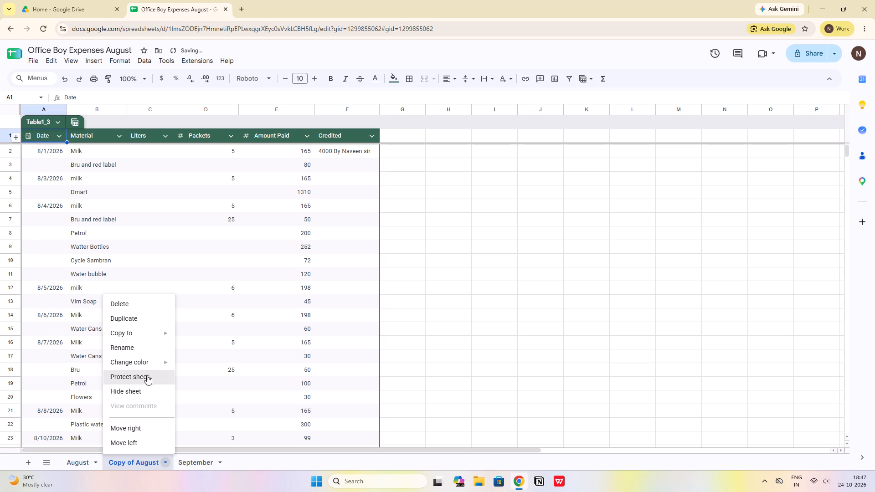
click(142, 348)
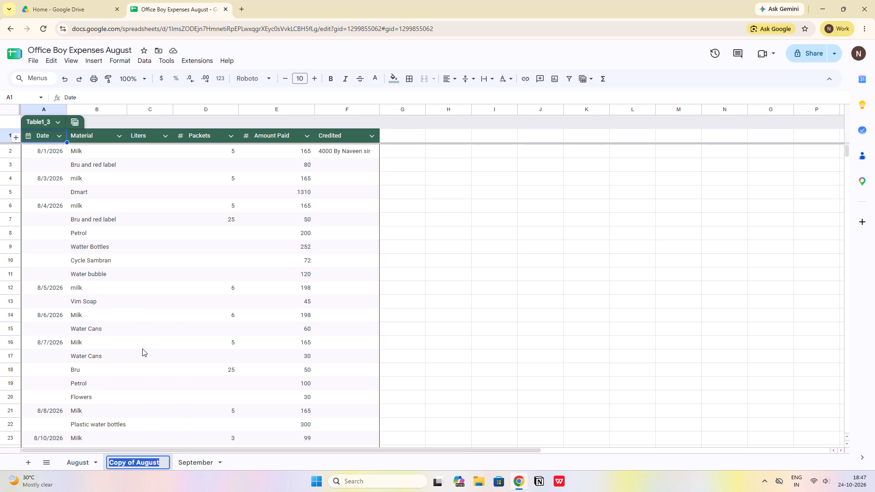
key(BackSpace)
text(Oct)
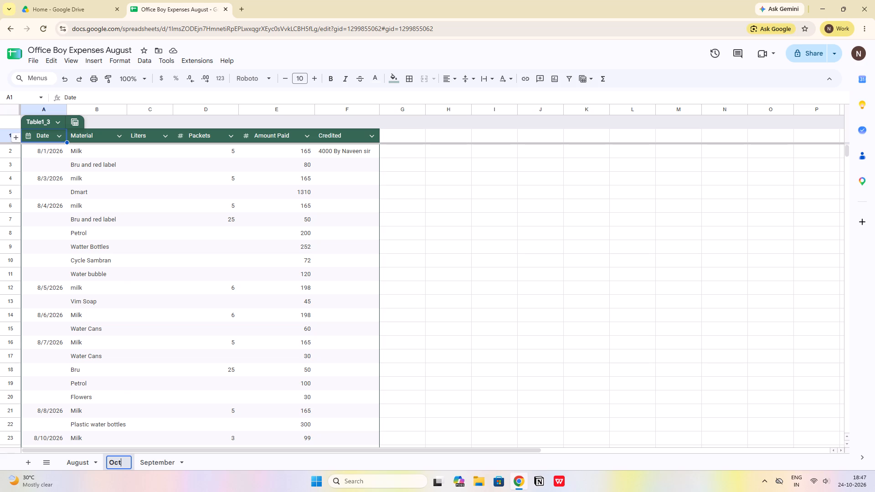
text(ober)
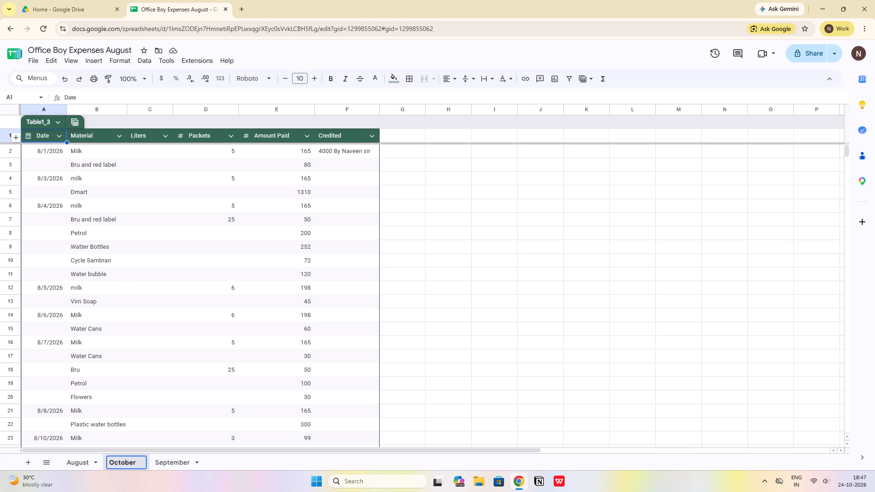
click(229, 460)
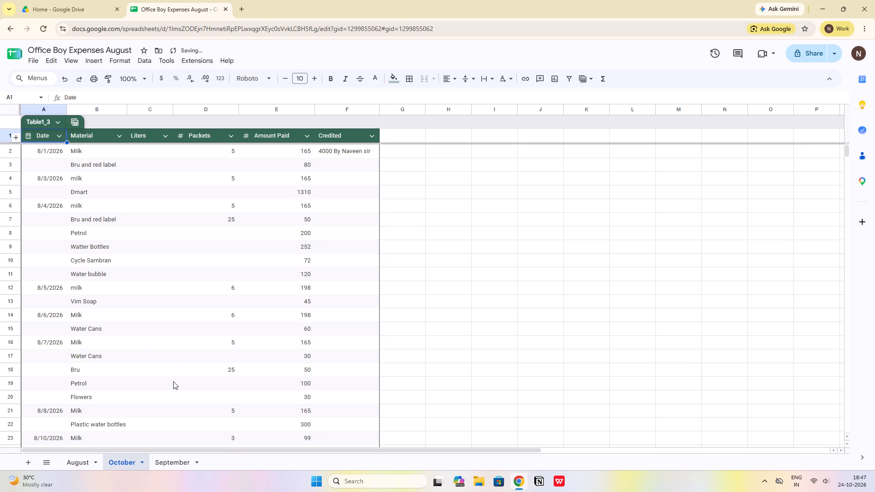
Select the first date cell, A2, in the October sheet's table.
scroll(173, 318, up, 6)
click(34, 153)
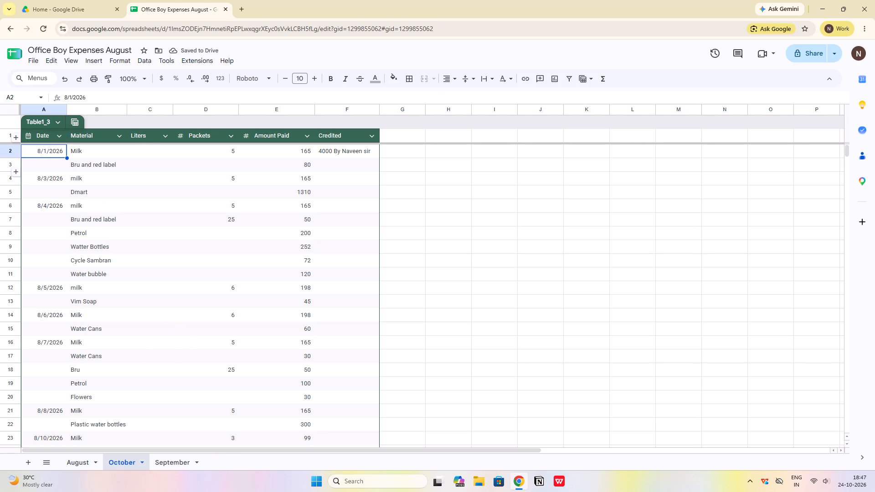
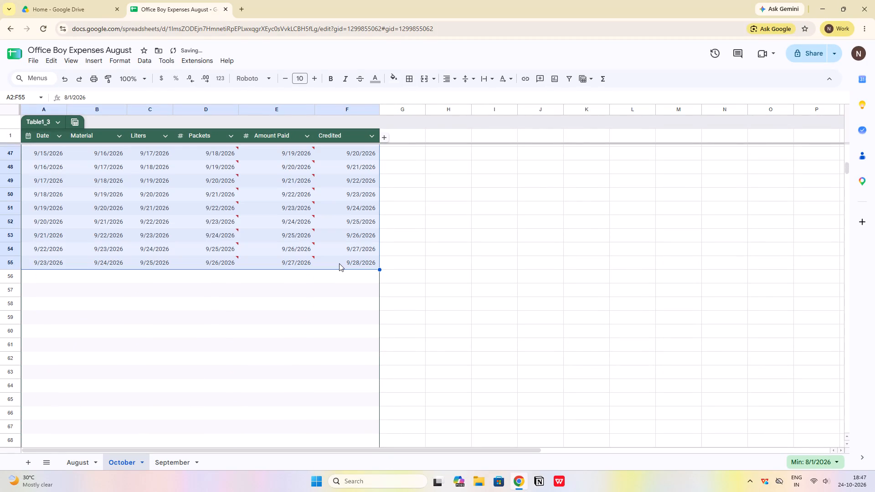
Clear the copied entries from cells A2:F55 of the October table.
key(BackSpace)
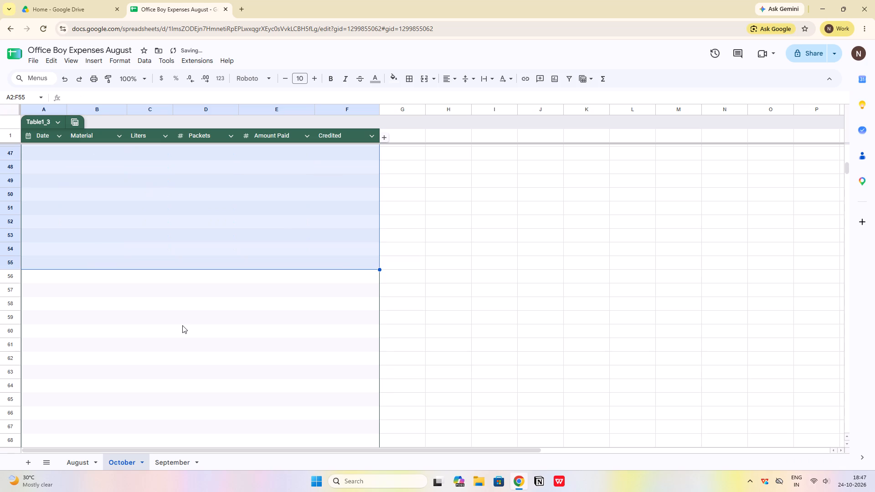
Fill row 2 of the October table with date 01/10/2026, material Milk, 5 packets and amount paid 165.
scroll(182, 325, up, 20)
scroll(182, 325, up, 7)
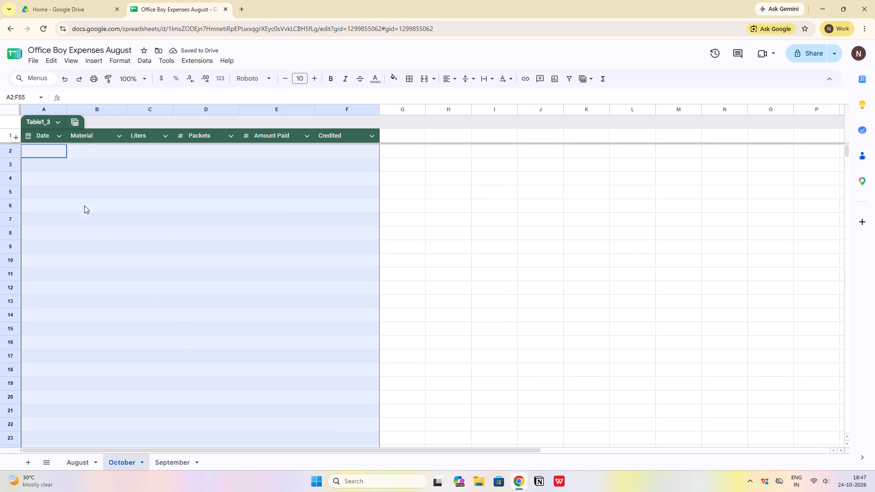
click(38, 152)
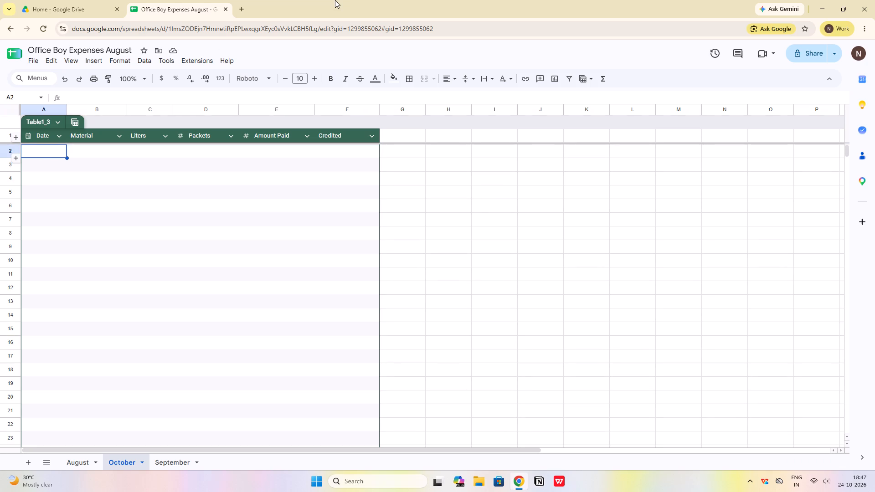
text(01/)
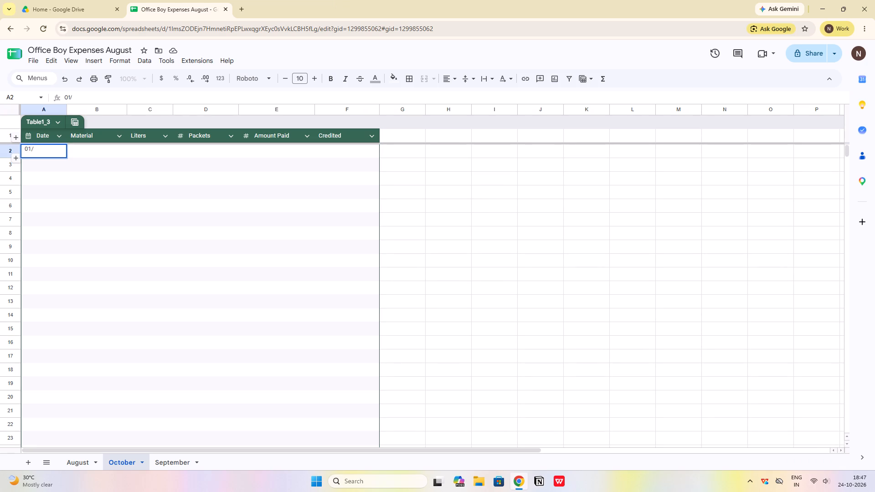
key(0)
key(BackSpace)
text(10/2026)
key(Right)
text(Milk)
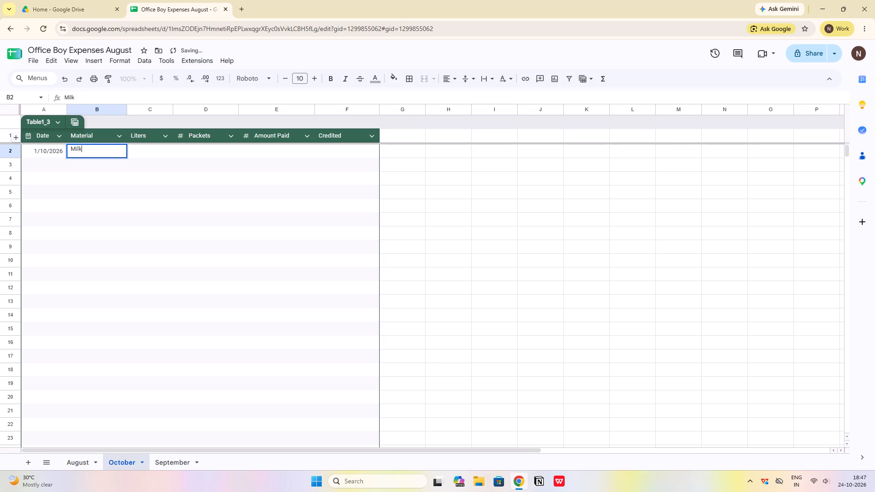
key(Right)
key(Right)
key(Left)
key(Right)
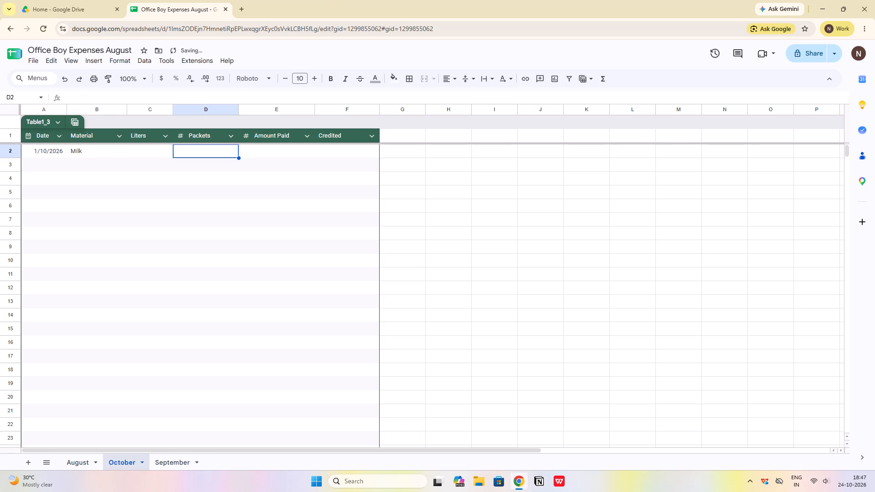
key(5)
key(Right)
key(Right)
key(Left)
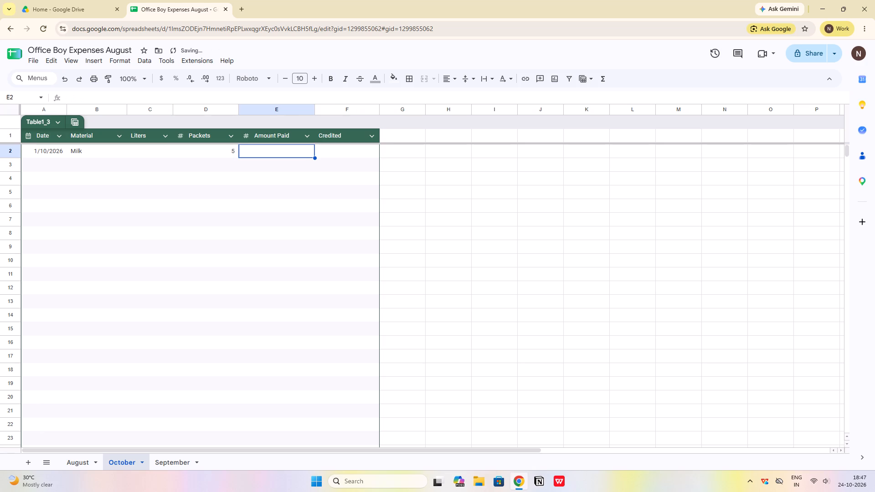
text(165)
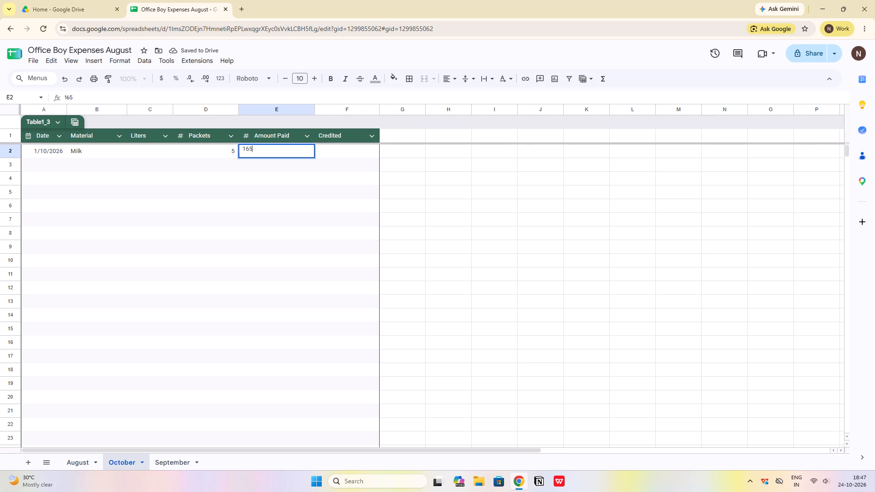
key(Down)
Add a Dmart expense in row 3 with an amount paid of 1270.
key(Left)
key(Left)
key(Left)
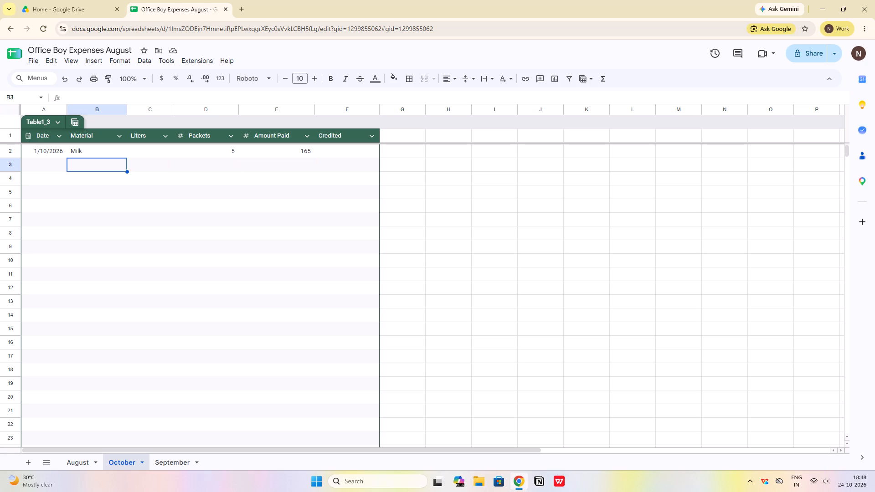
text(Dmart)
key(Right)
key(Right)
key(Right)
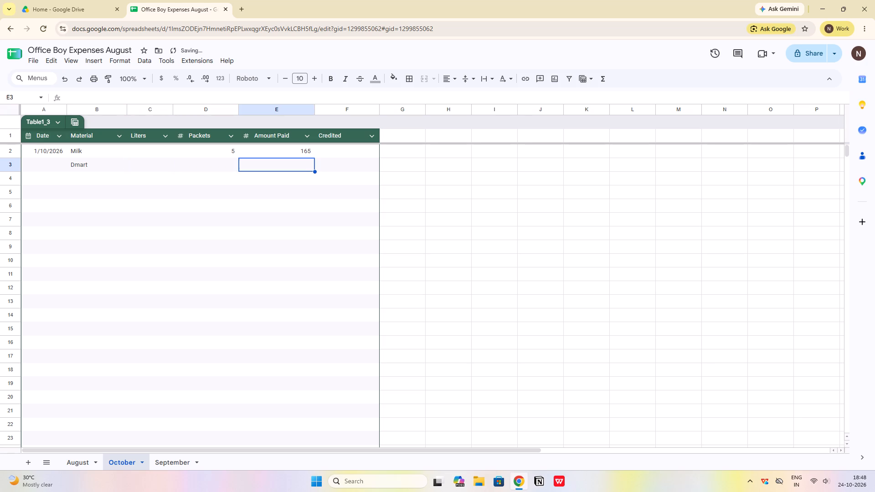
text(1970)
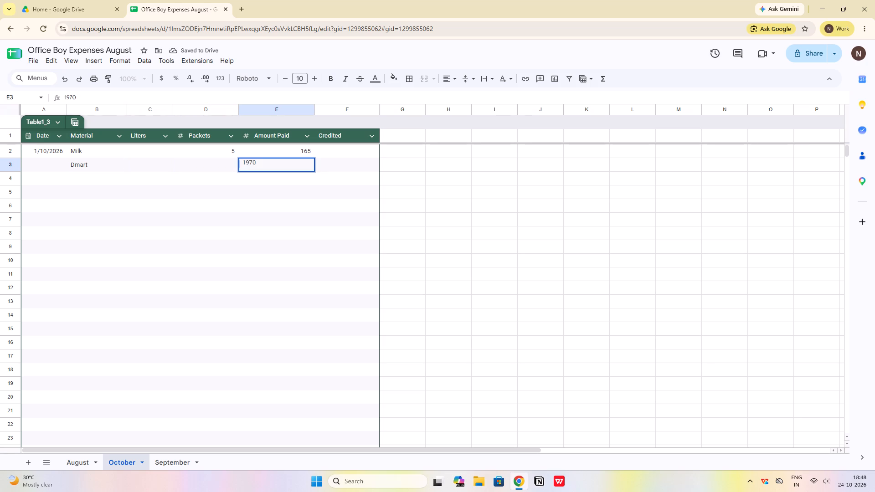
key(BackSpace)
key(BackSpace)
key(BackSpace)
text(270)
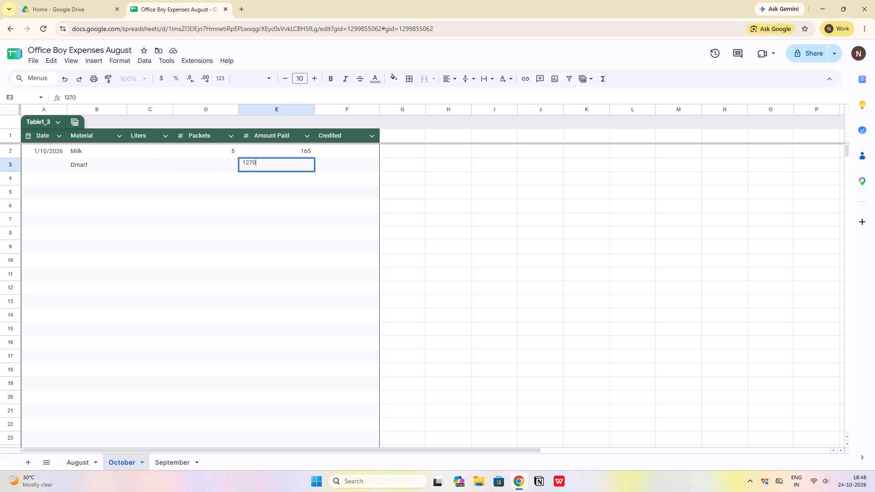
key(Down)
Add a Cotton Box expense in row 4 with an amount paid of 850.
key(Left)
key(Left)
key(Left)
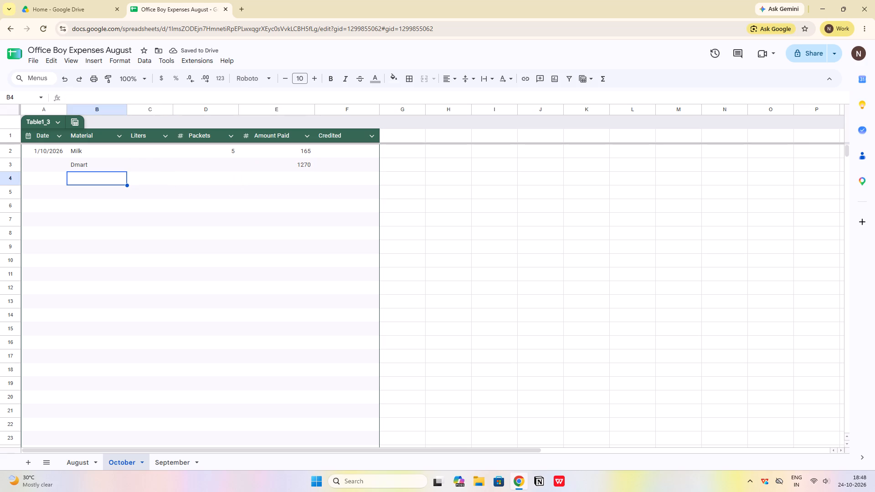
text(Cotton B)
text(ox)
key(Right)
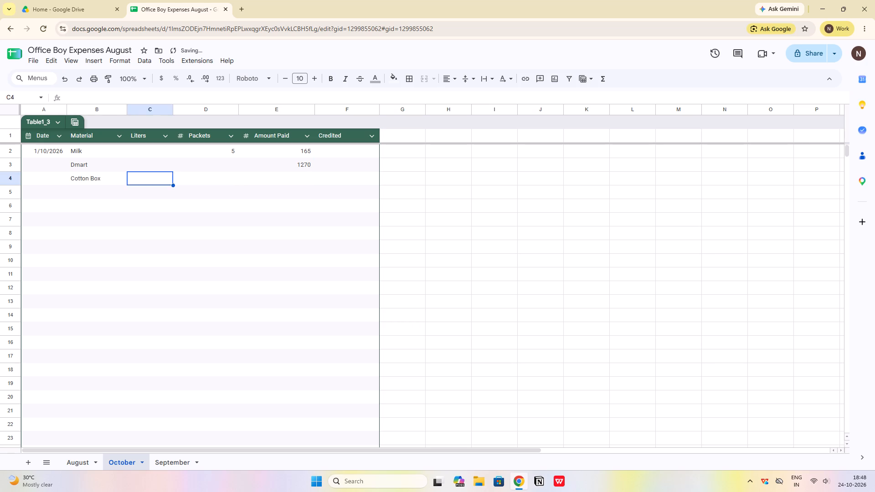
key(Right)
key(Right)
text(850)
key(Down)
Add a Petrol expense in row 5 with an amount paid of 100.
key(Left)
key(Left)
key(Left)
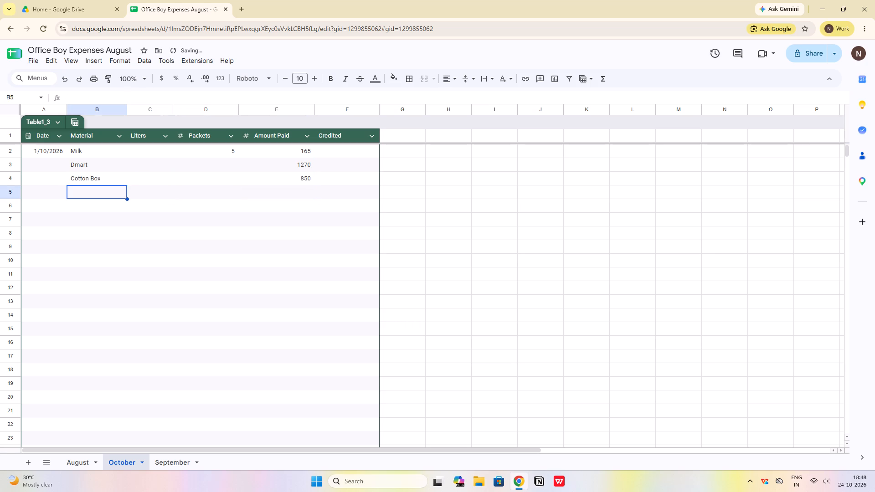
text(Petrol)
key(Right)
key(Right)
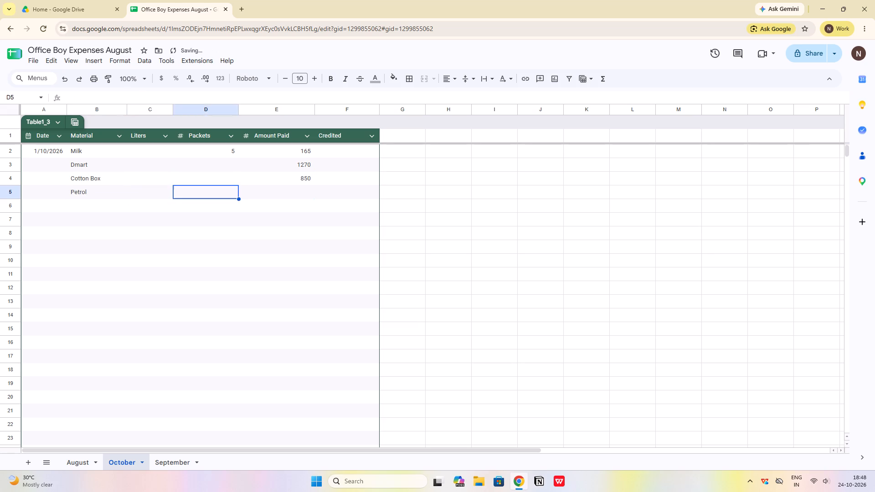
key(Right)
text(100)
key(Left)
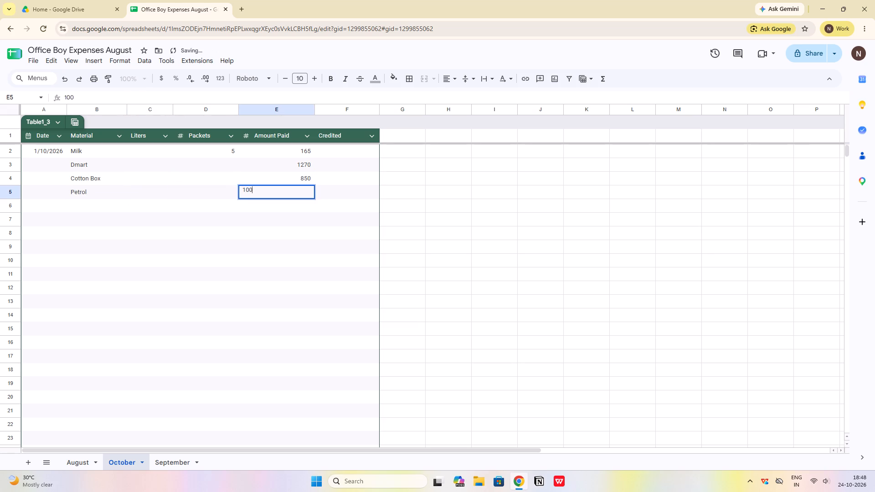
Fill row 6 with date 3/10/2026, material Milk, 4 packets and amount paid 132.
key(Left)
key(Down)
key(Left)
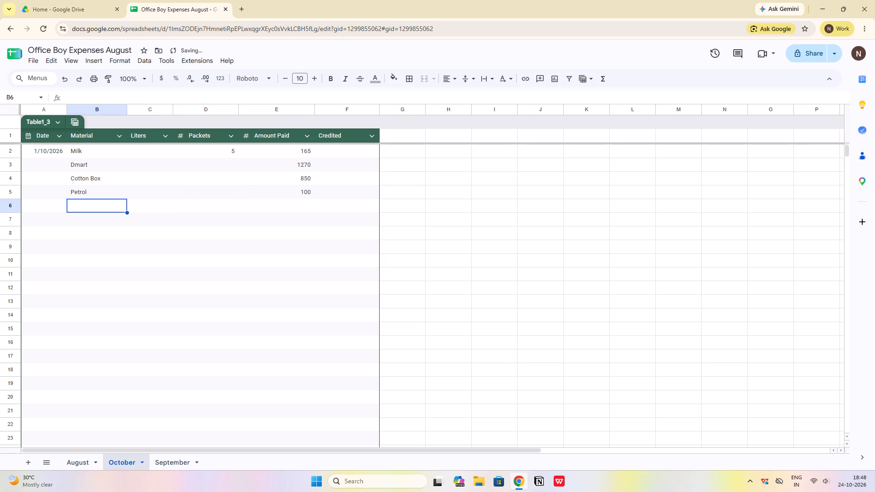
key(Left)
text(3/10/2026)
key(Right)
text(Milk)
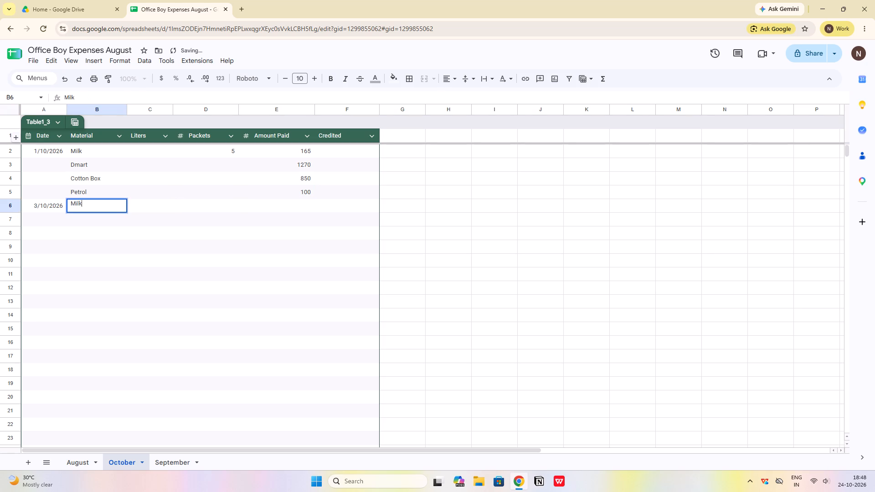
key(Right)
key(Right)
key(Right)
key(Left)
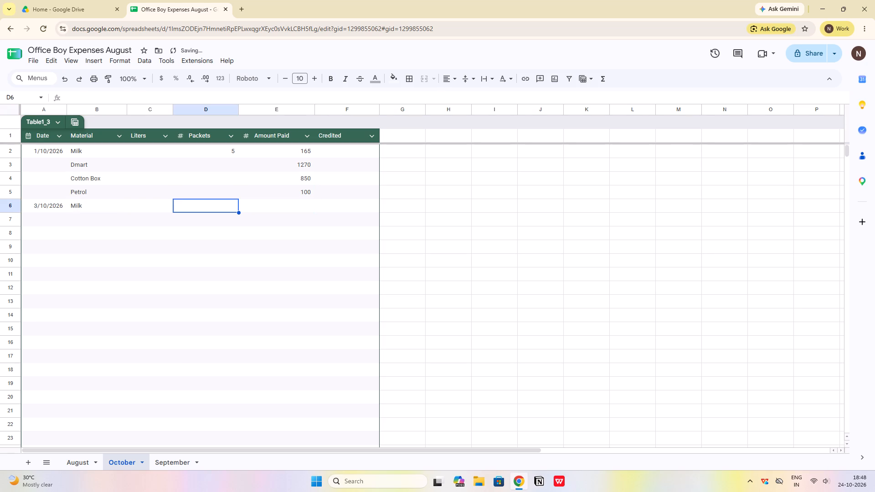
key(4)
key(Right)
text(132)
key(Down)
Add a Bru expense in row 7 with an amount paid of 50.
key(Left)
key(Left)
key(Left)
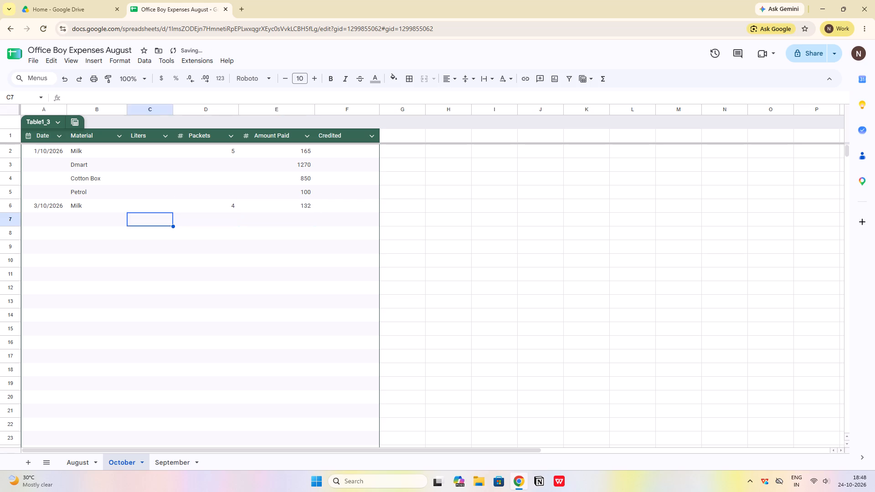
text(Bru)
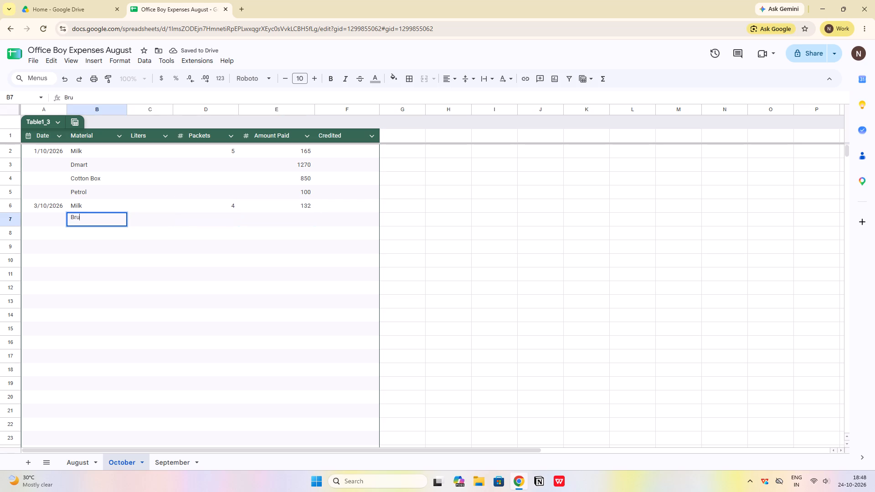
key(Right)
key(Right)
key(Right)
text(50)
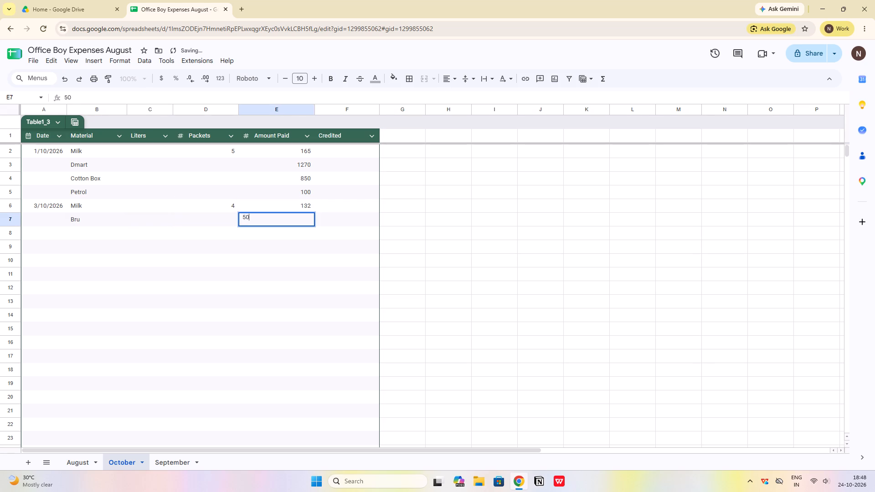
key(Down)
Fill row 8 with date 5/10/2026, material Milk, 4 packets and amount paid 132.
key(Left)
key(Left)
key(Left)
key(Left)
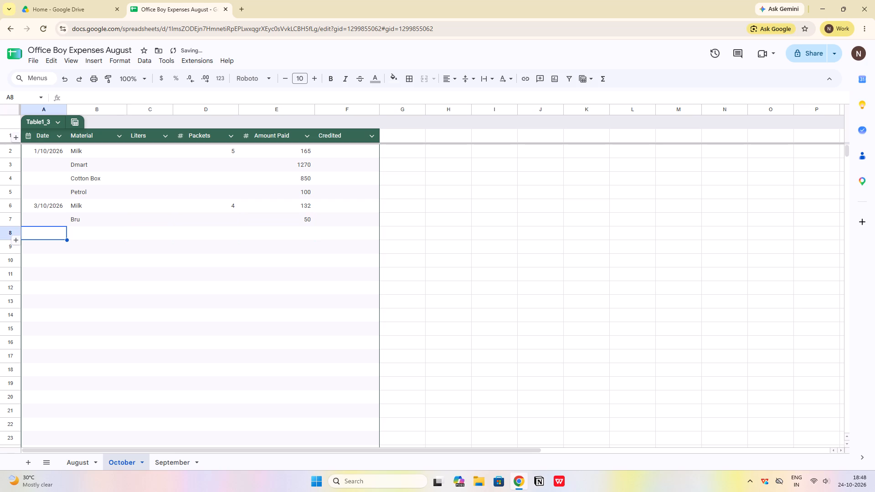
key(Clear)
key(5)
text(/10/2026)
key(Right)
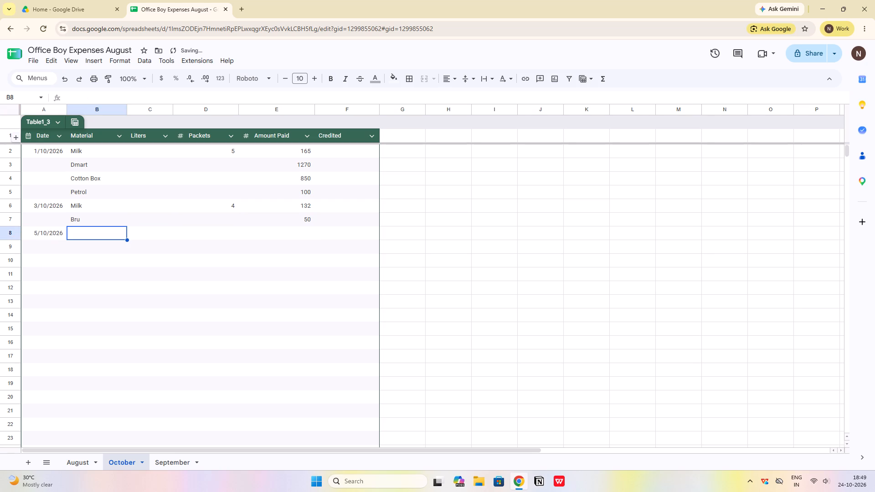
text(Milk)
key(Right)
key(Right)
key(Right)
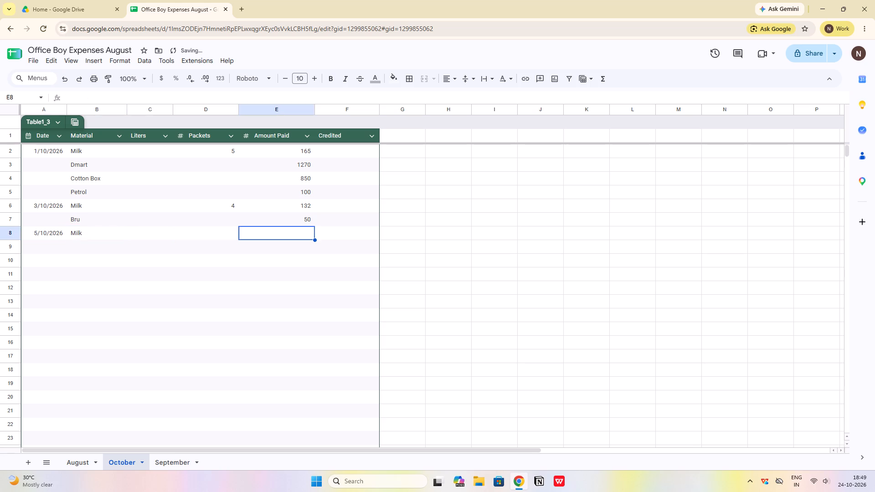
key(Left)
key(4)
key(Right)
key(Right)
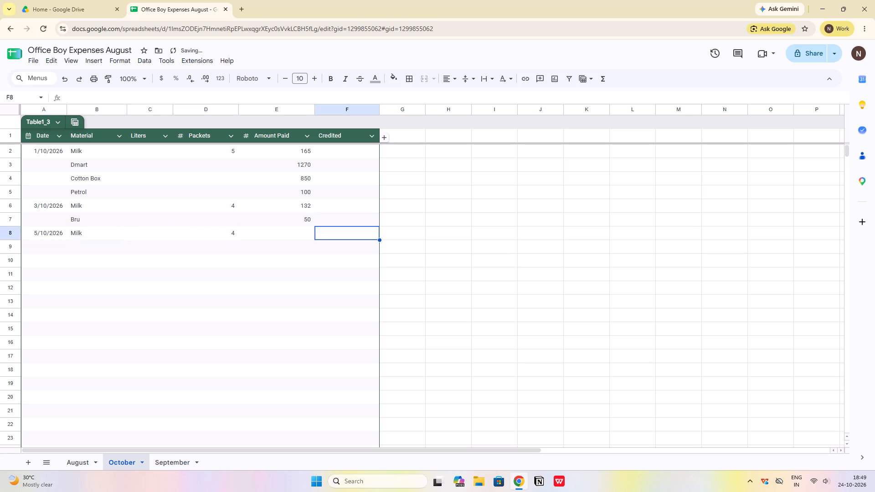
key(Left)
text(132)
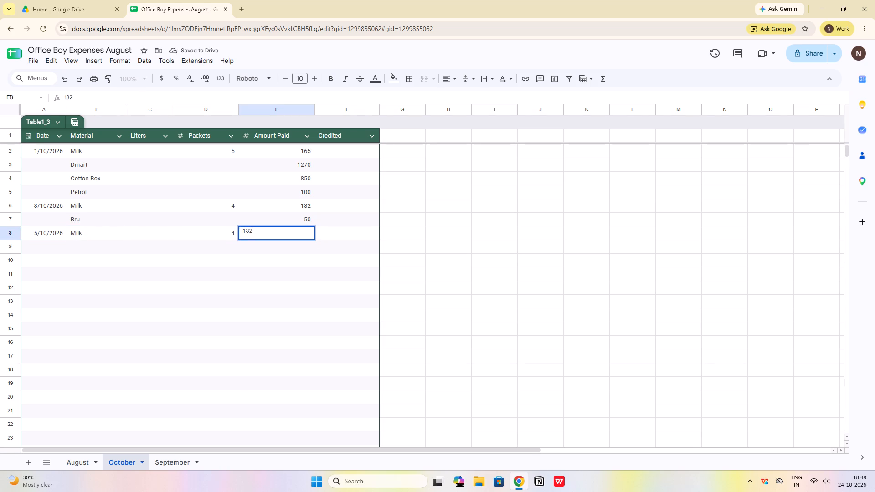
key(Down)
Add a Petrol expense in row 9 with an amount paid of 50.
key(Left)
key(Left)
key(Left)
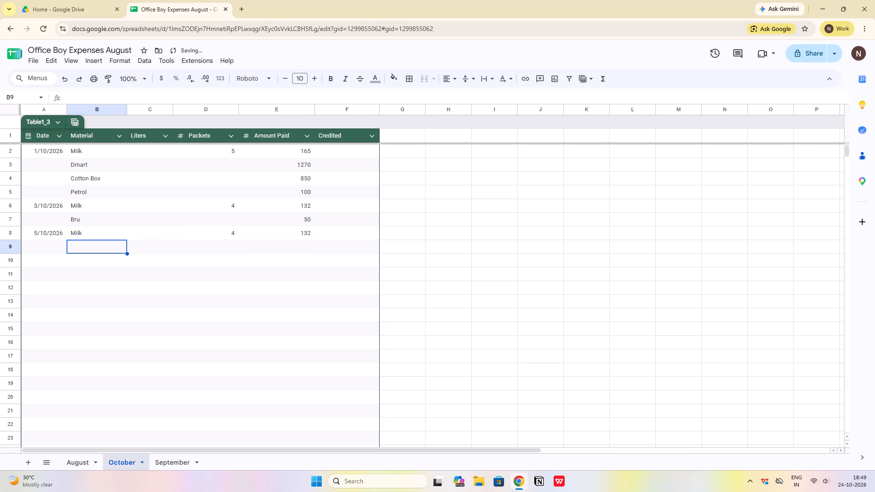
key(Left)
key(Right)
key(shift+p)
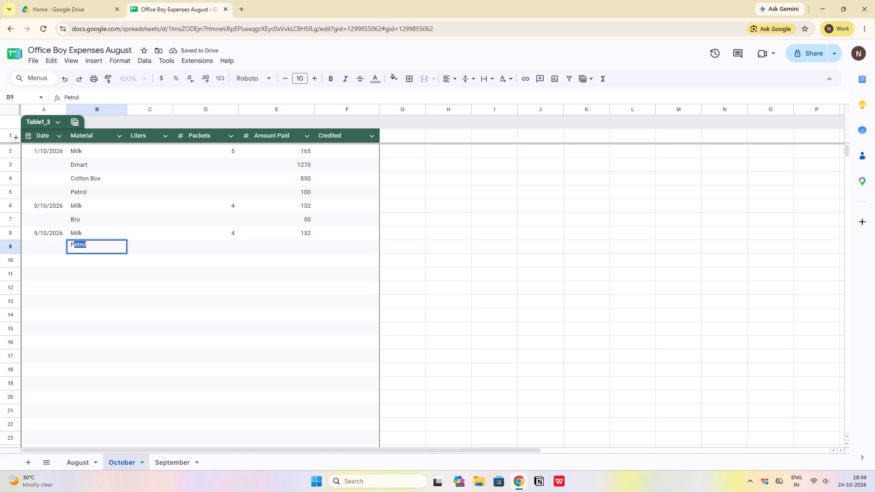
key(Right)
key(Right)
key(Right)
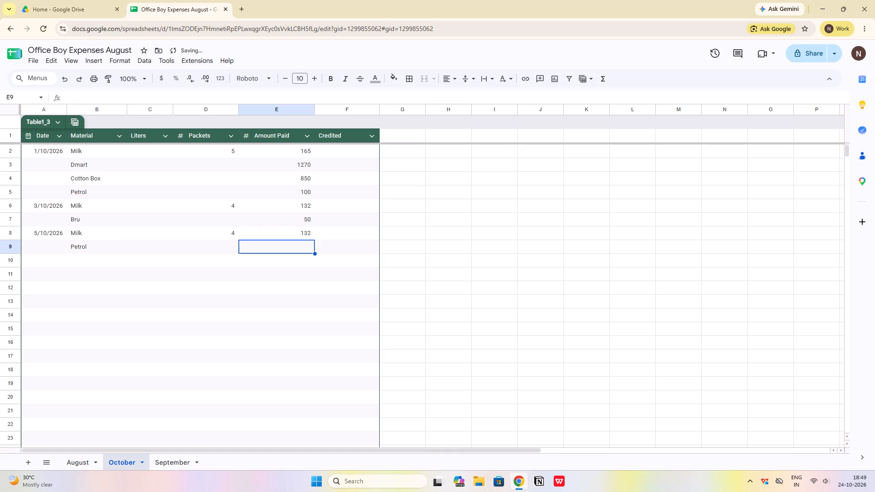
text(50)
key(Down)
Fill row 10 with date 6/10/2026, material Milk, 5 packets and amount paid 165.
key(Left)
key(Left)
key(Left)
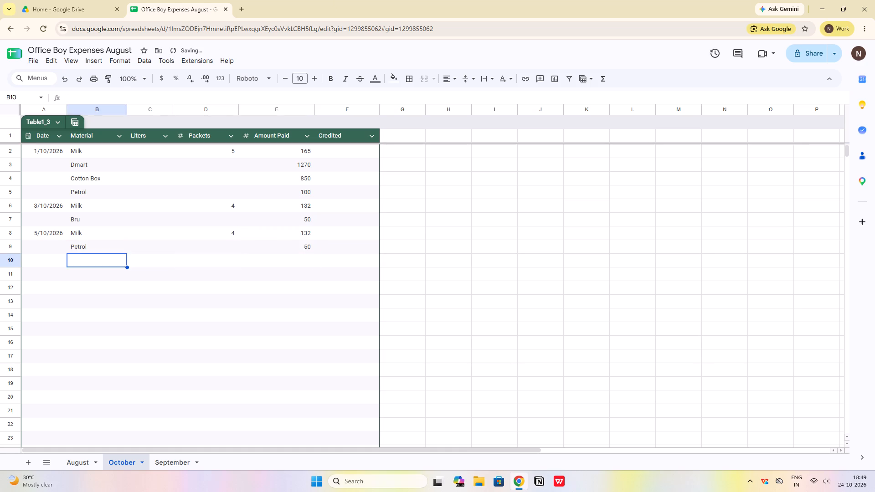
key(Left)
text(6/10/2026)
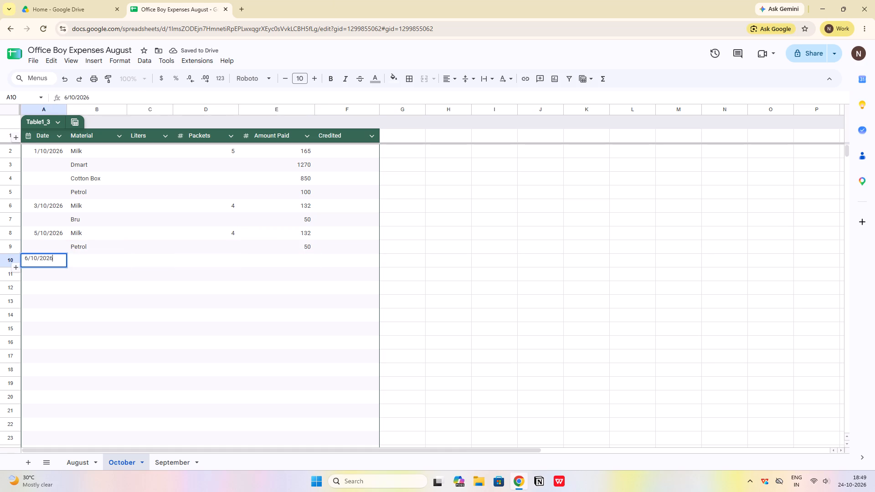
key(Right)
text(Mi)
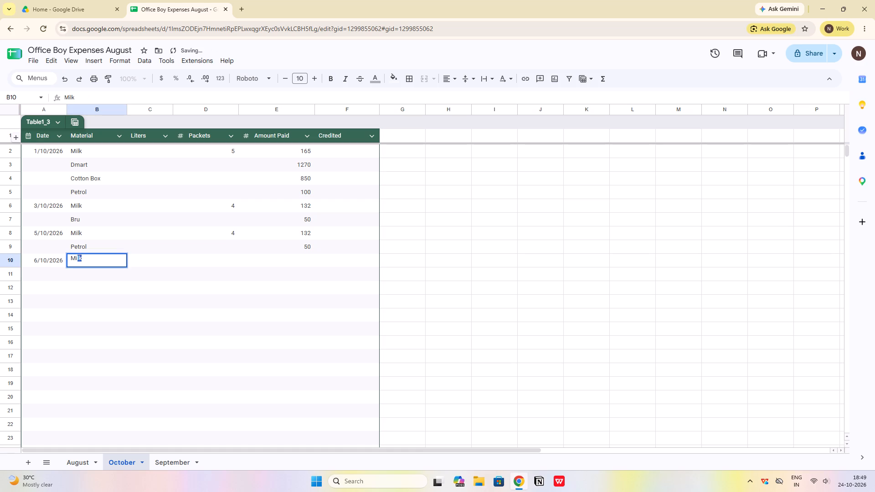
key(Right)
key(Right)
key(5)
key(Right)
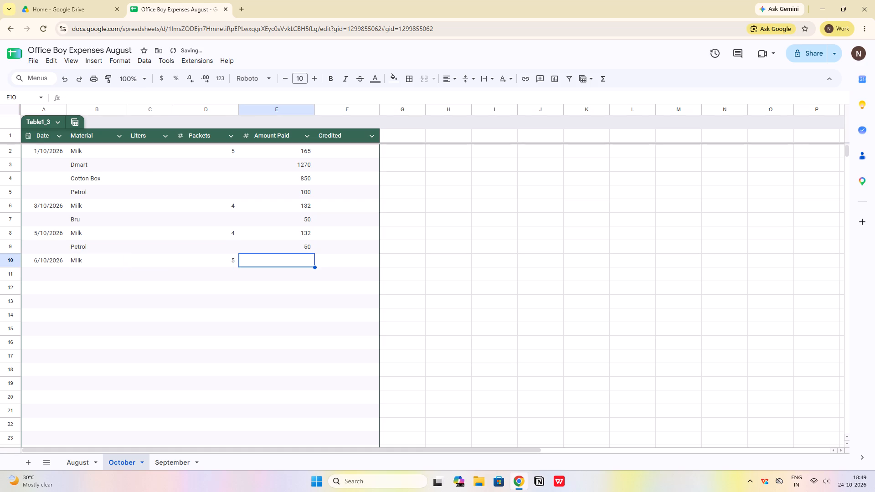
text(16)
key(5)
key(Down)
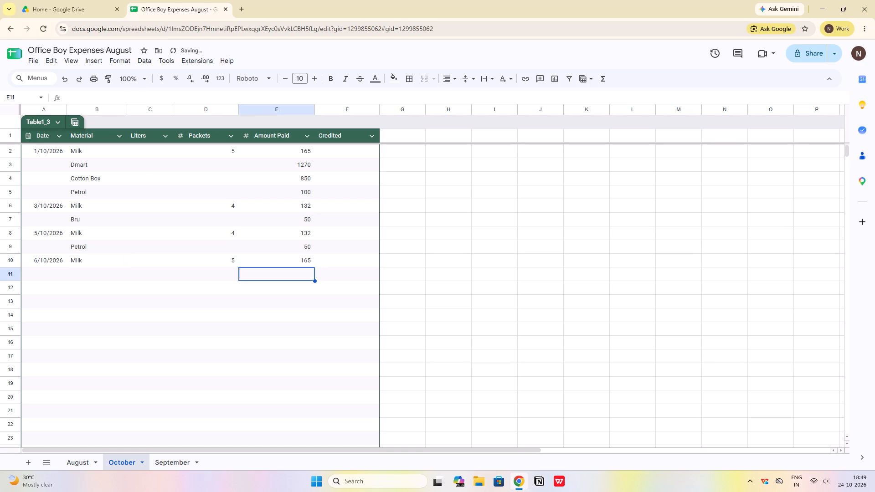
Fill row 11 with date 7/10/2026, material Milk, 4 packets and amount paid 132.
key(Left)
key(Left)
key(Left)
key(Left)
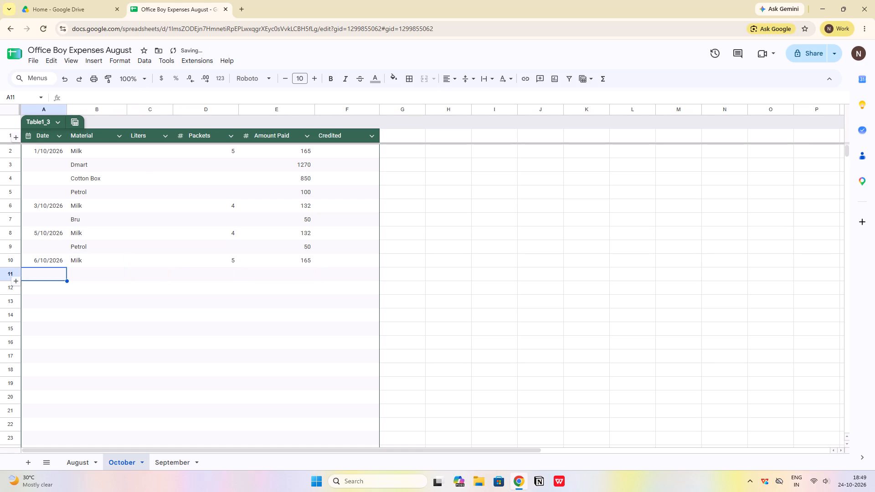
text(7/10/2026)
key(Right)
key(shift+m)
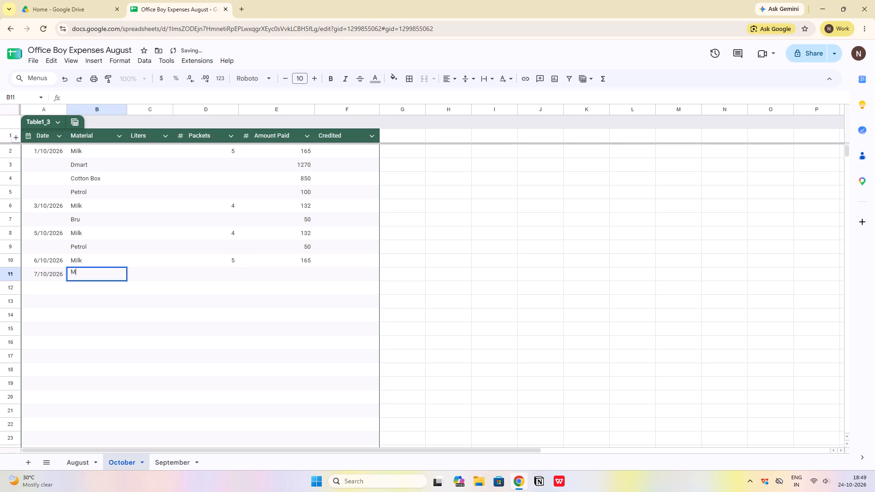
text(il)
key(Right)
key(Right)
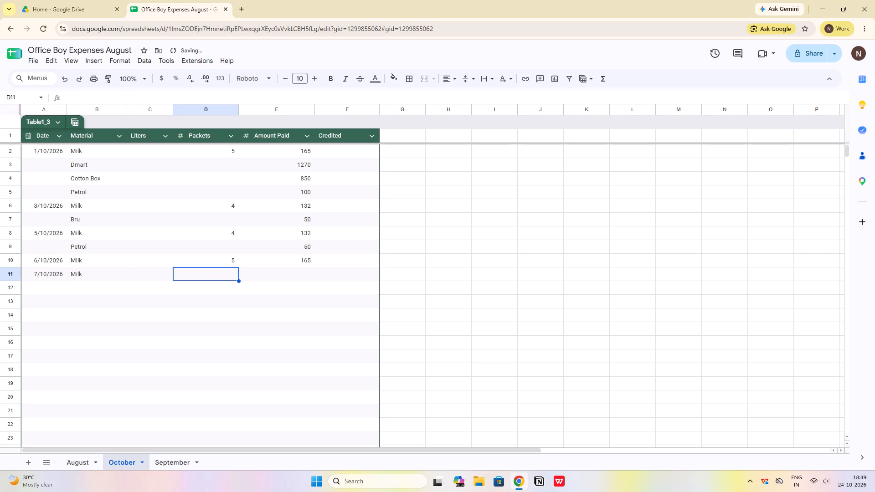
key(4)
key(Right)
text(132)
key(Down)
Add a Bru And Flowers expense in row 12 with an amount paid of 80.
key(Left)
key(Left)
key(Left)
key(Left)
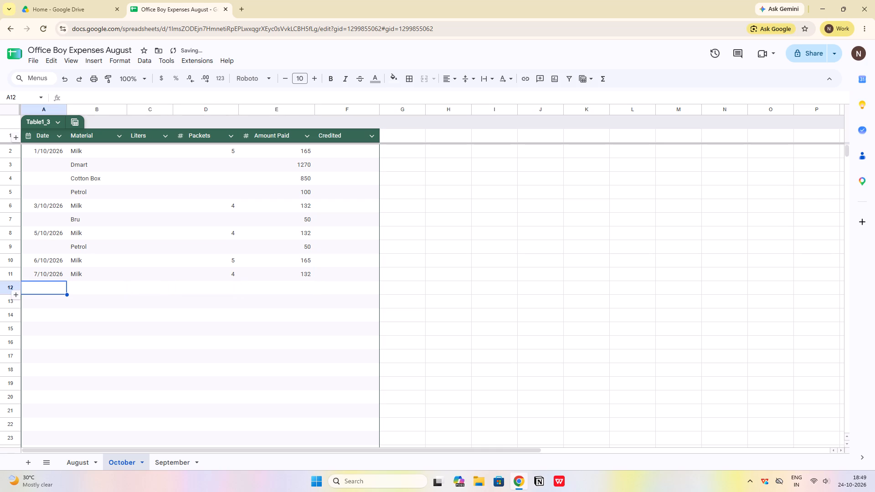
key(Right)
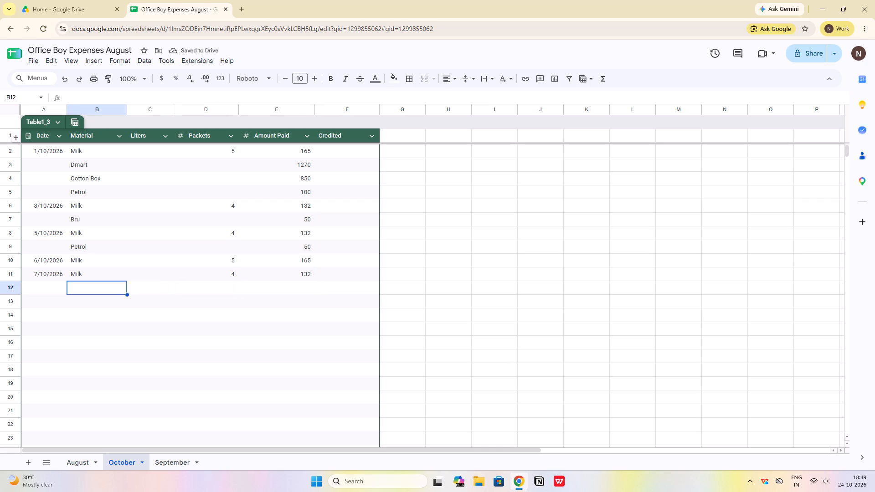
text(Bru)
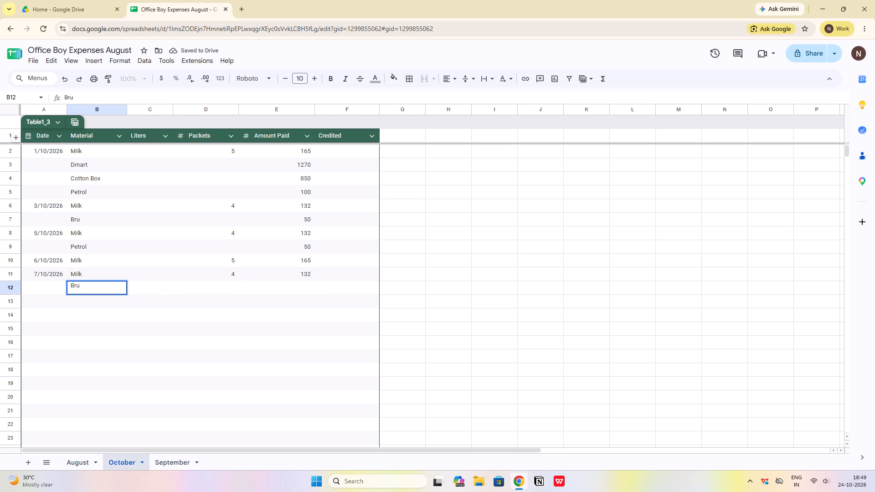
key(space)
text(And D)
key(BackSpace)
text(Flower)
key(s)
key(Right)
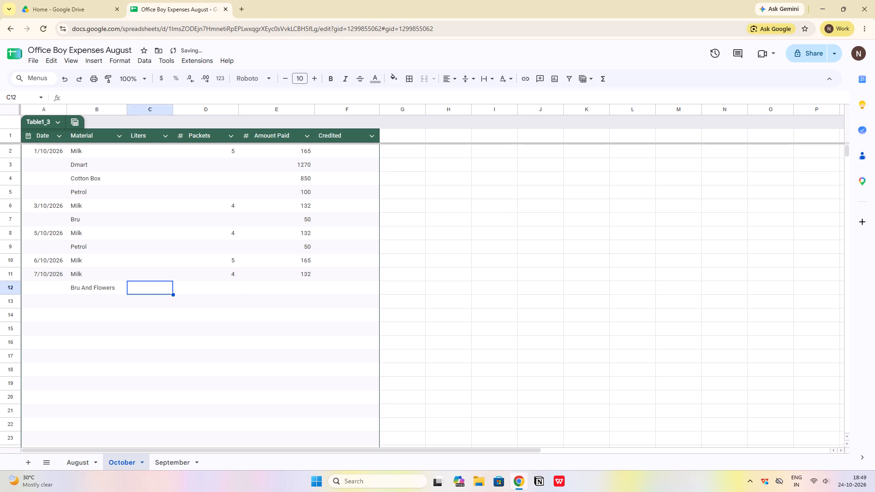
key(Right)
key(Right)
key(Right)
key(Left)
text(80)
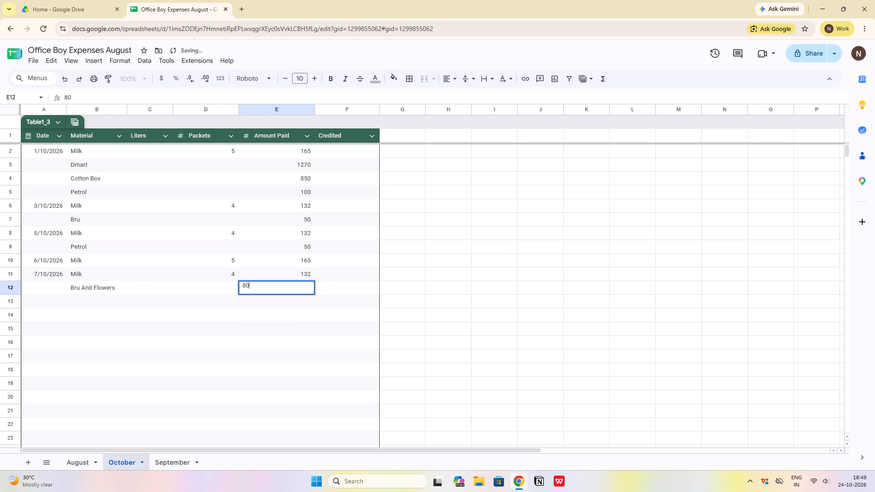
key(Down)
Fill row 13 with date 8/10/2026, material Milk, 4 packets and amount paid 132.
key(Left)
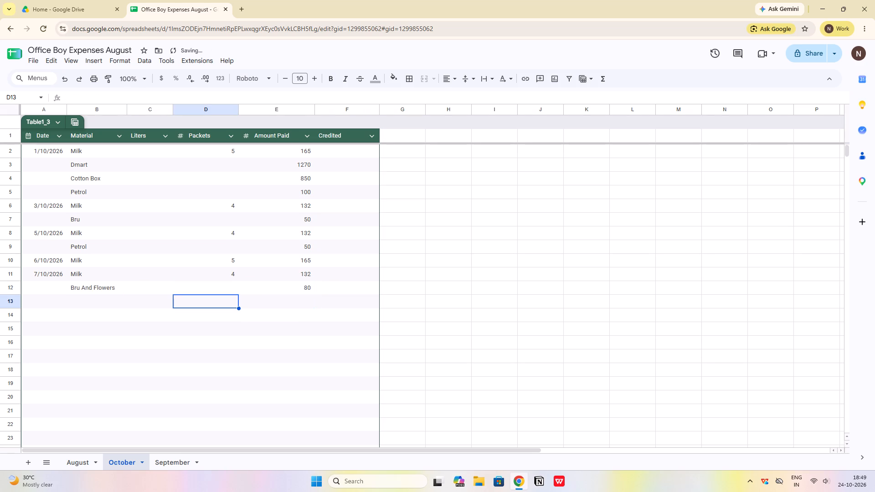
key(Left)
key(Left)
key(Left)
text(9/)
key(BackSpace)
key(BackSpace)
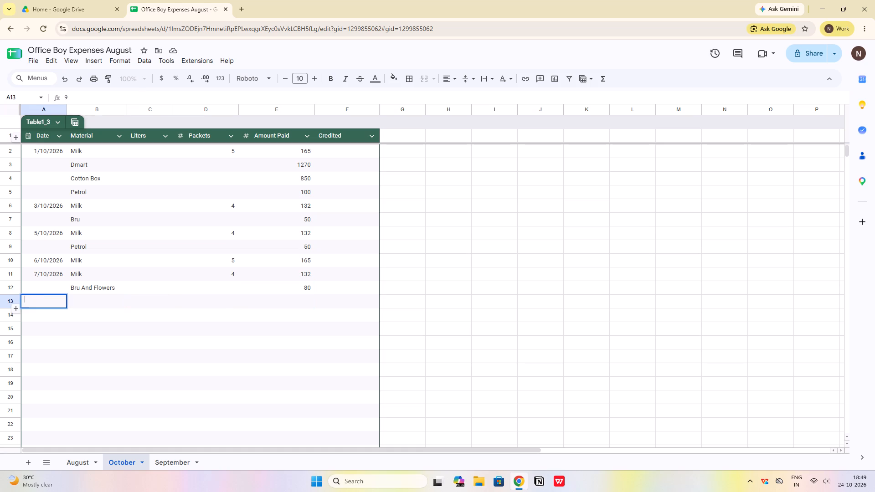
text(8/)
text(10/2026)
key(Right)
key(shift+m)
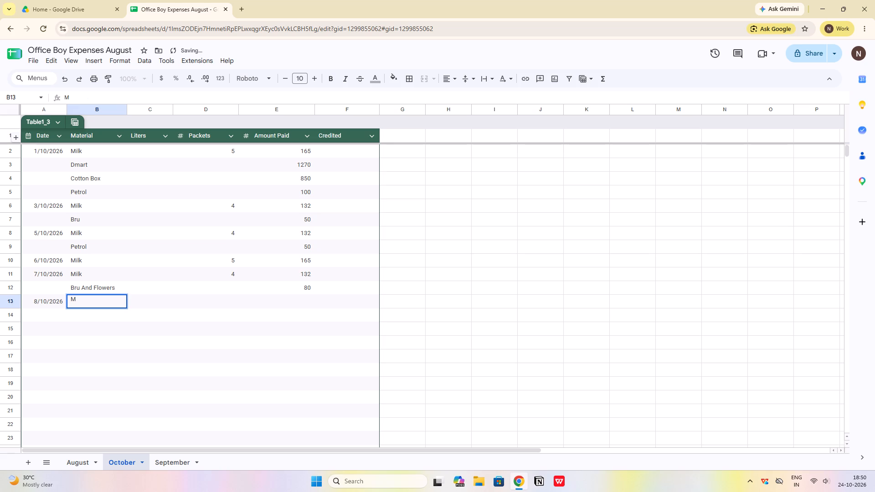
text(il)
key(Right)
key(Right)
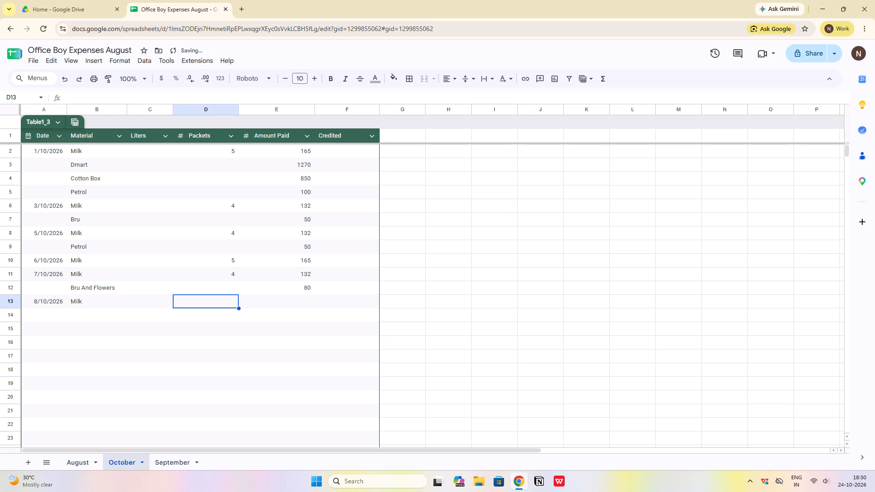
key(4)
key(Right)
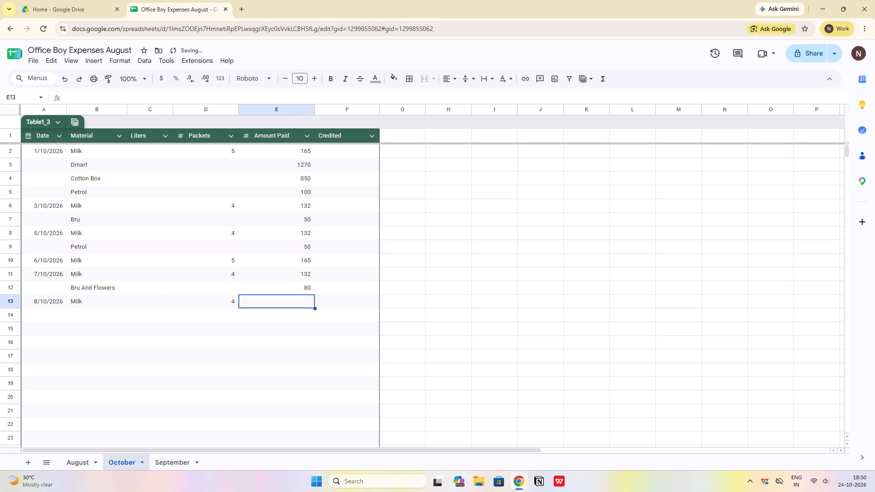
text(132)
key(Down)
Fill row 14 with date 9/10/2026, material Milk, 6 packets and amount paid 198, consulting the system calendar for the date.
key(Left)
key(Left)
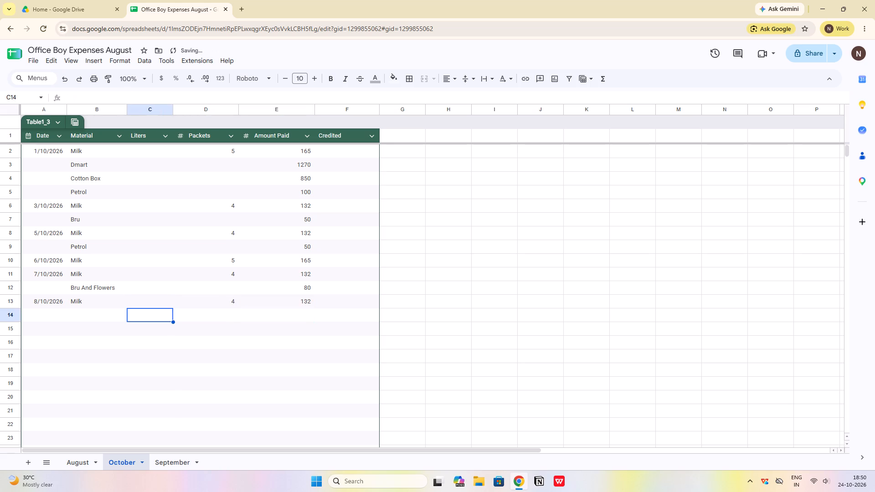
key(Left)
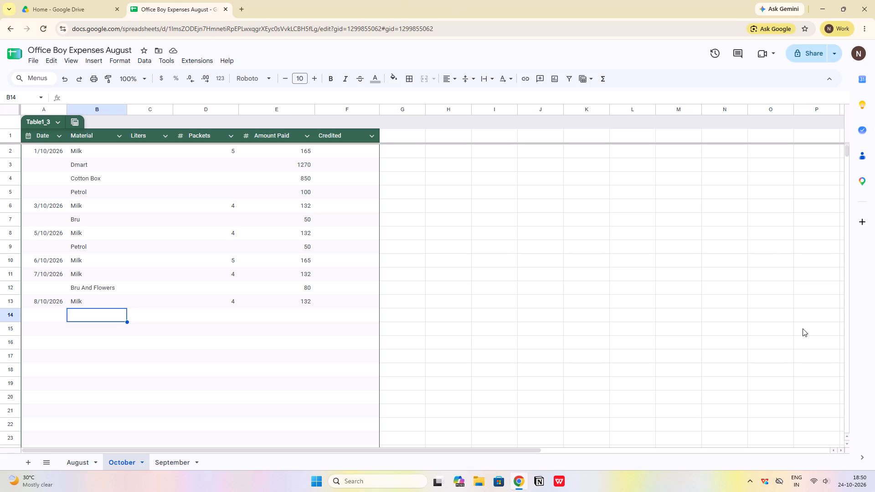
click(754, 481)
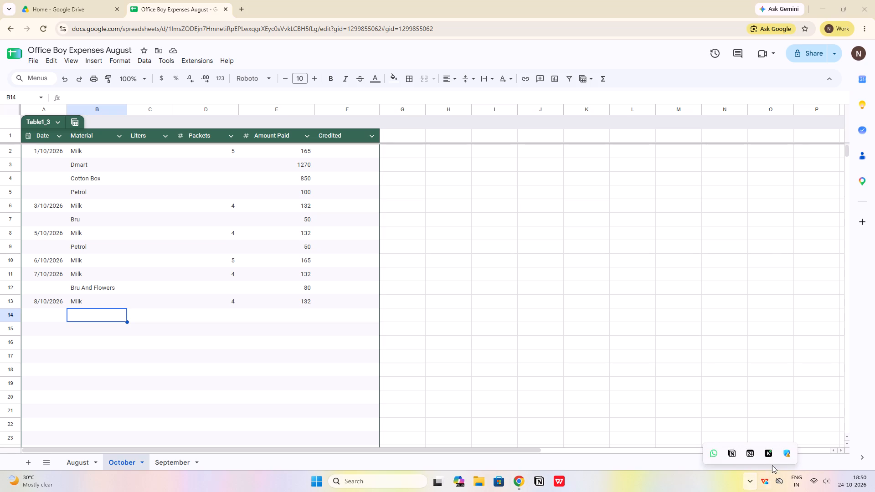
click(848, 487)
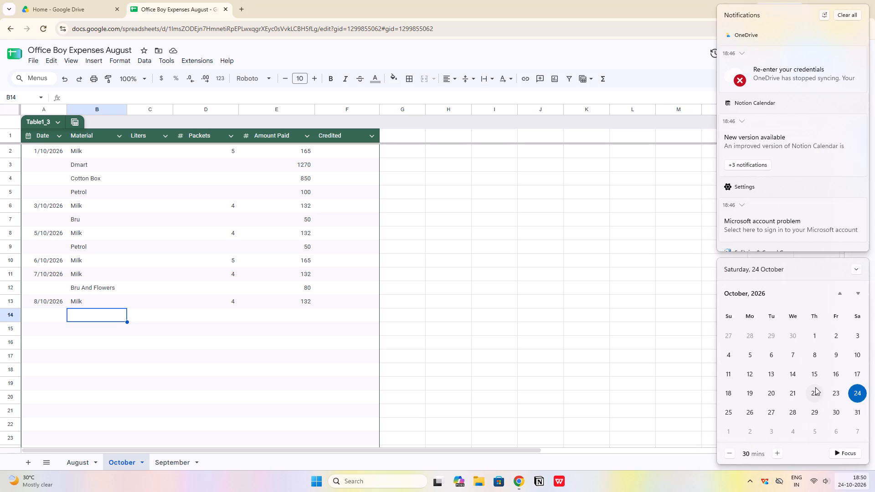
click(49, 316)
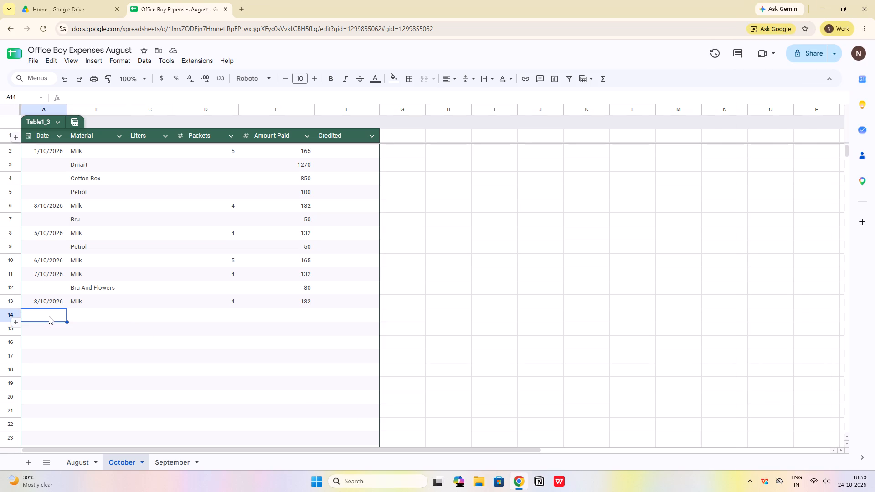
text(9/)
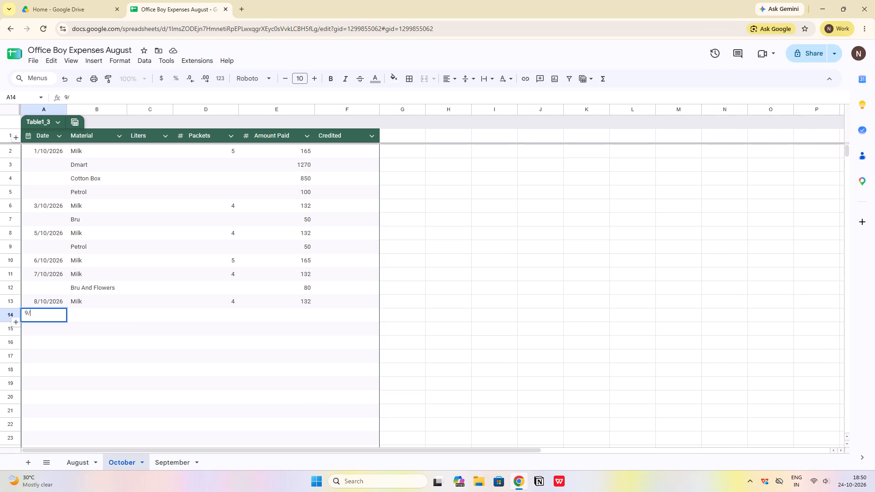
text(10)
text(/2026)
key(Right)
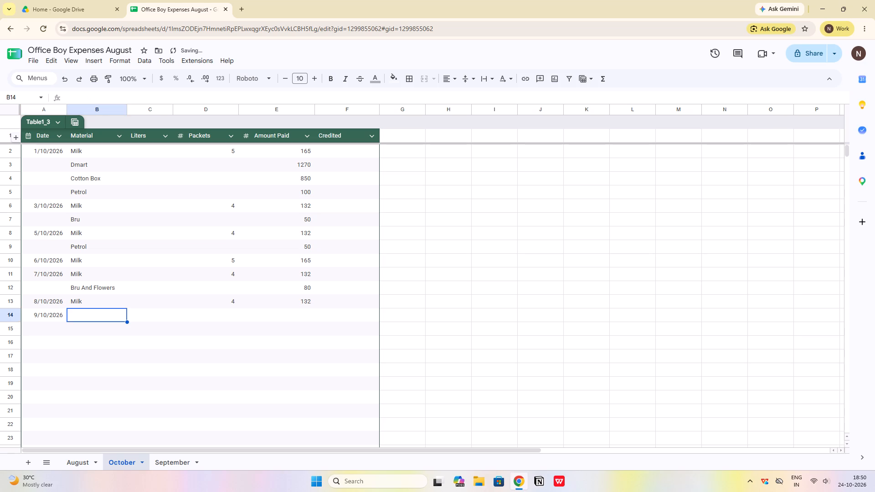
text(Mil)
key(Right)
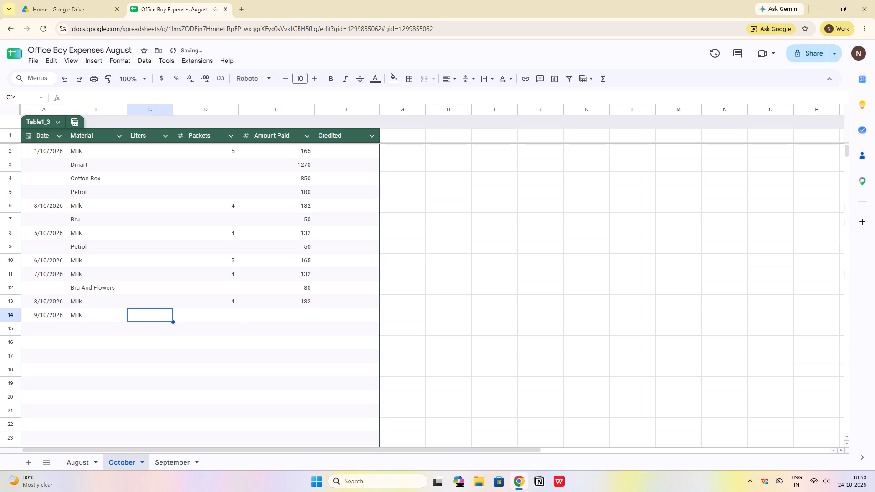
key(Right)
key(6)
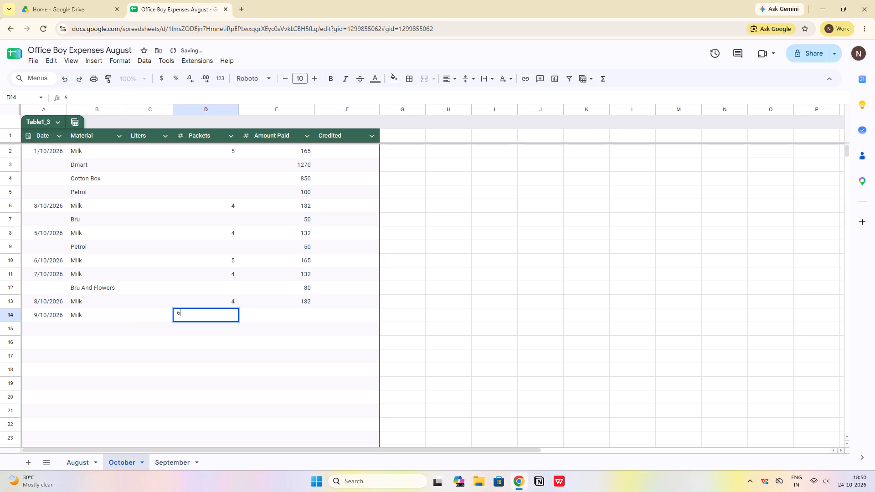
key(Right)
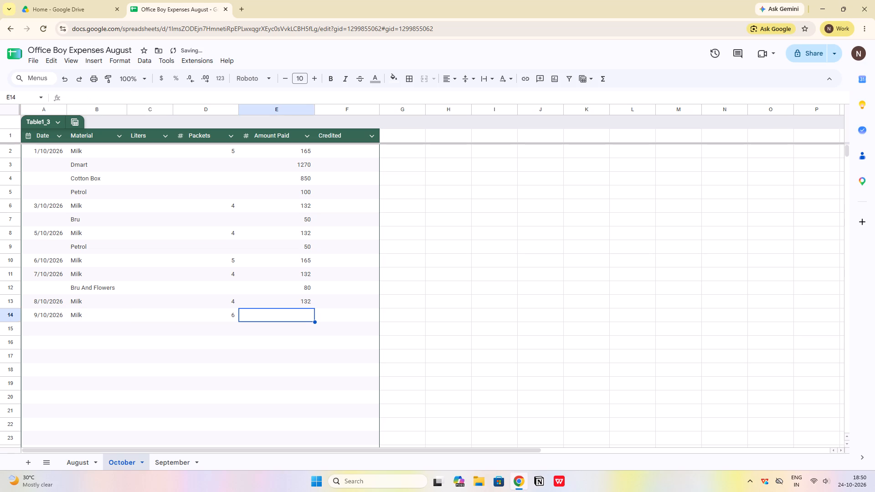
text(198)
key(Down)
Add a Samosa expense in row 15 with an amount paid of 250.
key(Left)
key(Left)
key(Left)
key(Left)
key(Right)
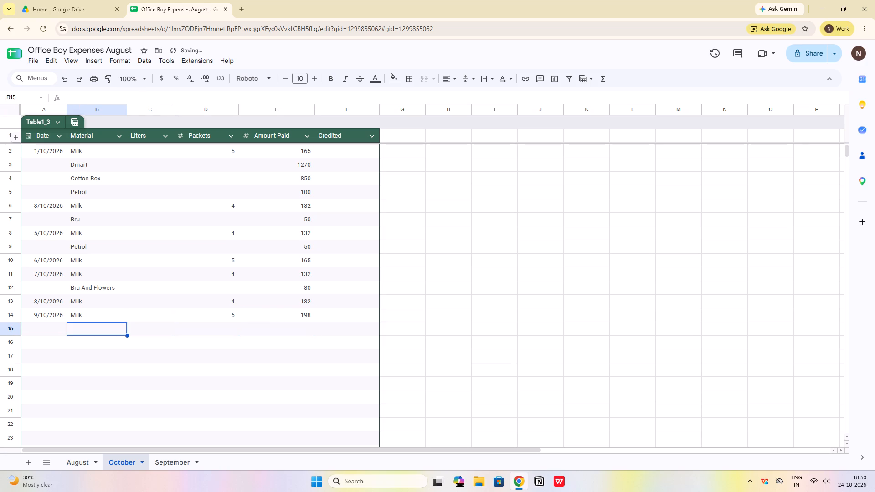
key(Left)
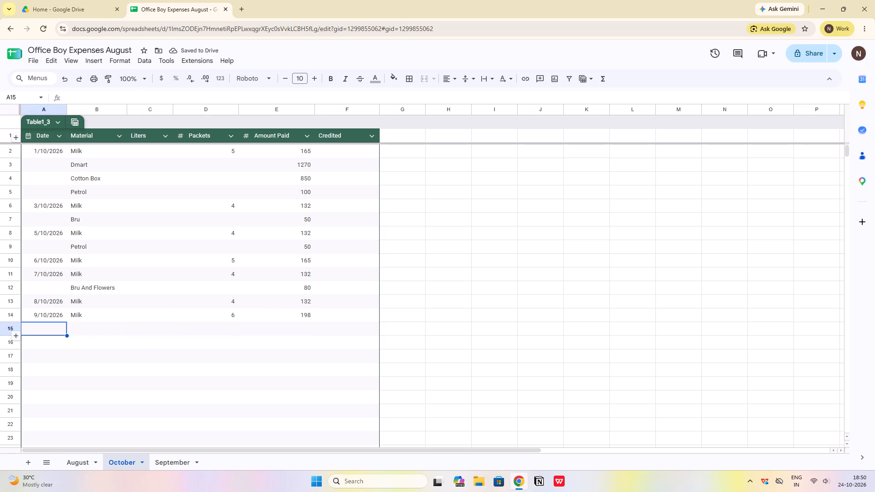
key(Right)
text(Samosa)
key(Right)
key(Right)
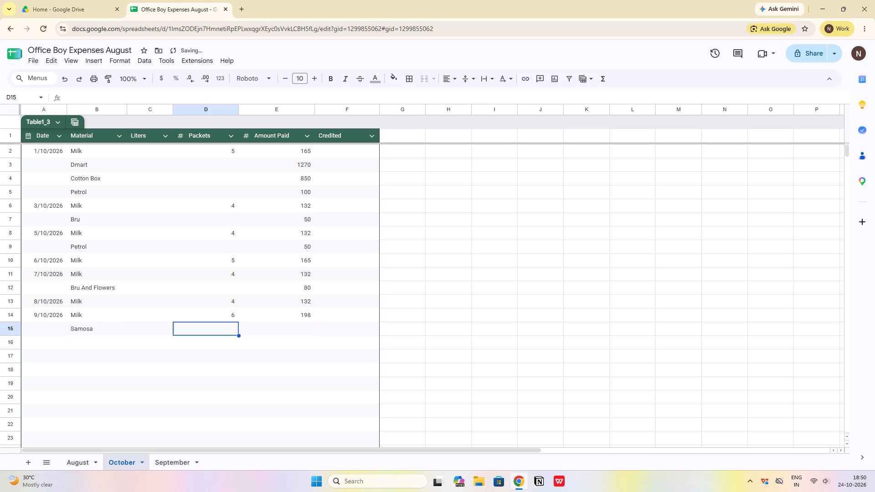
key(Right)
text(250)
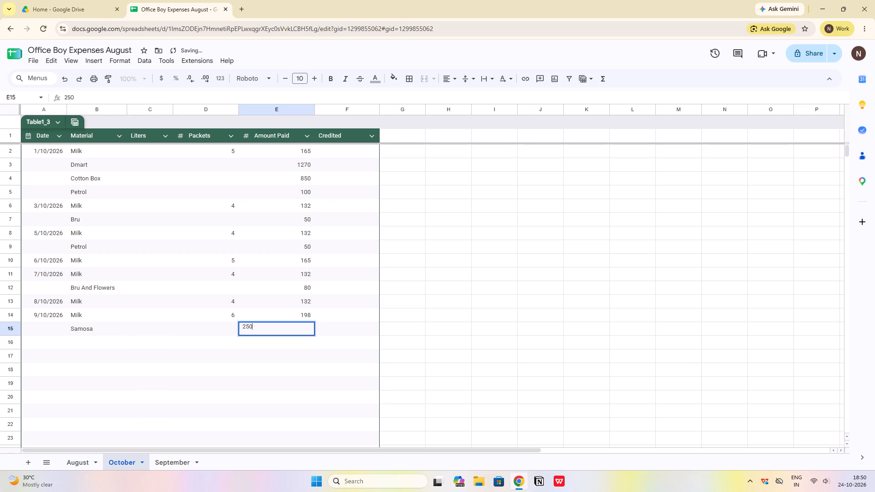
key(Down)
Add a Petrol expense in row 16 with an amount paid of 100.
key(Left)
key(Left)
key(Left)
text(Petrol)
key(Right)
key(Right)
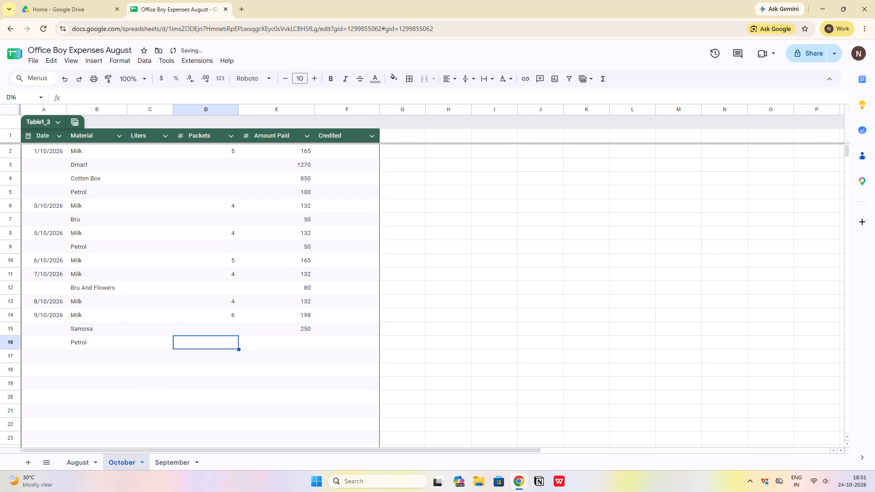
key(Right)
key(Right)
key(Left)
text(100)
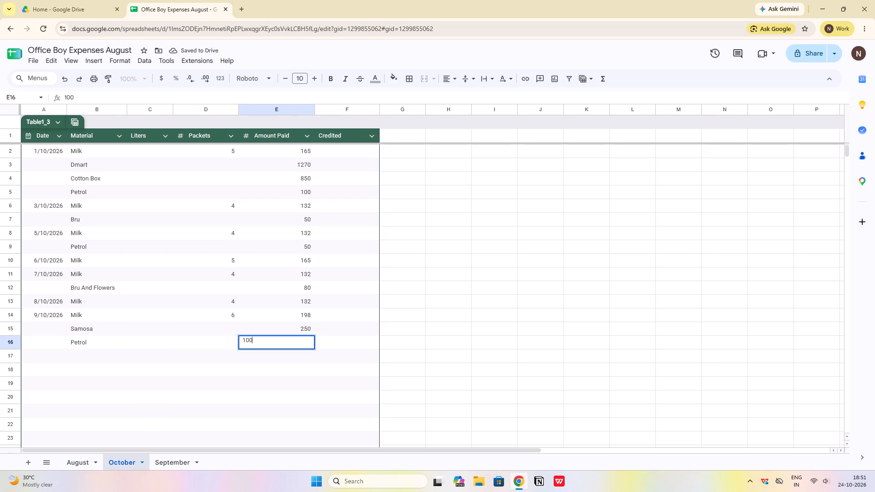
key(Down)
Change the material in row 12 to "Bru And pooja Items".
key(Left)
key(Left)
key(Left)
key(Left)
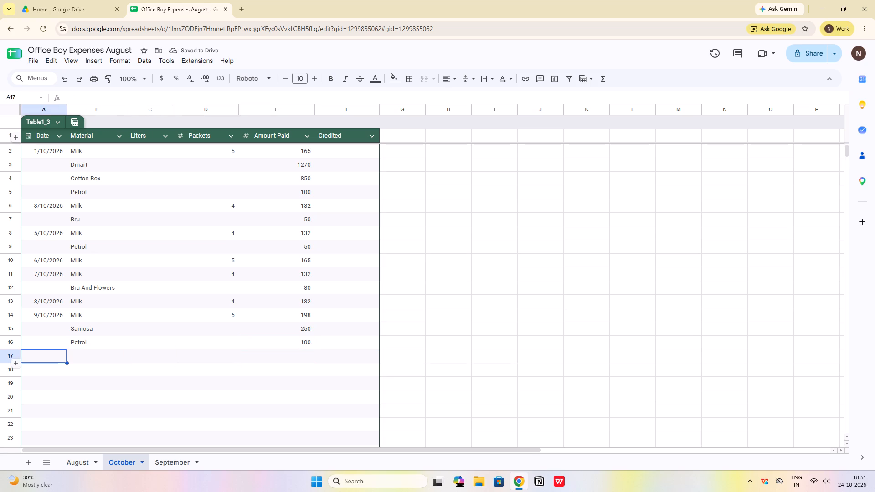
key(Up)
key(Up)
key(Up)
key(Right)
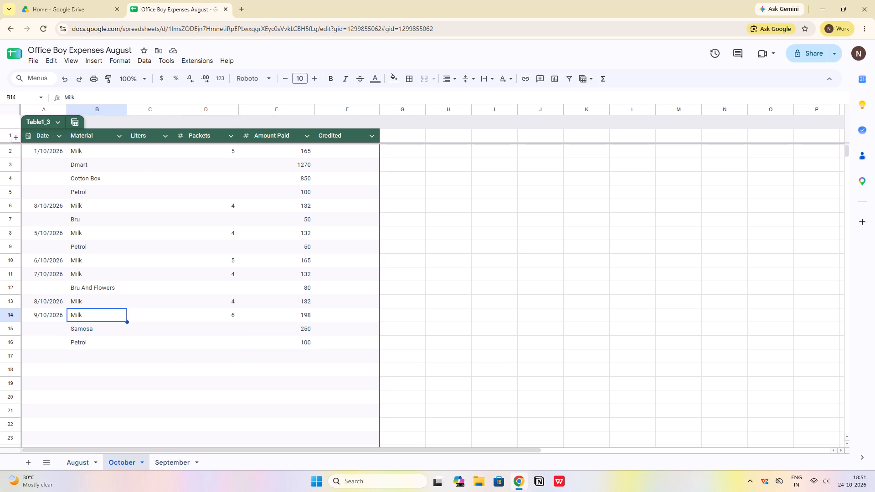
key(Down)
key(Up)
key(Up)
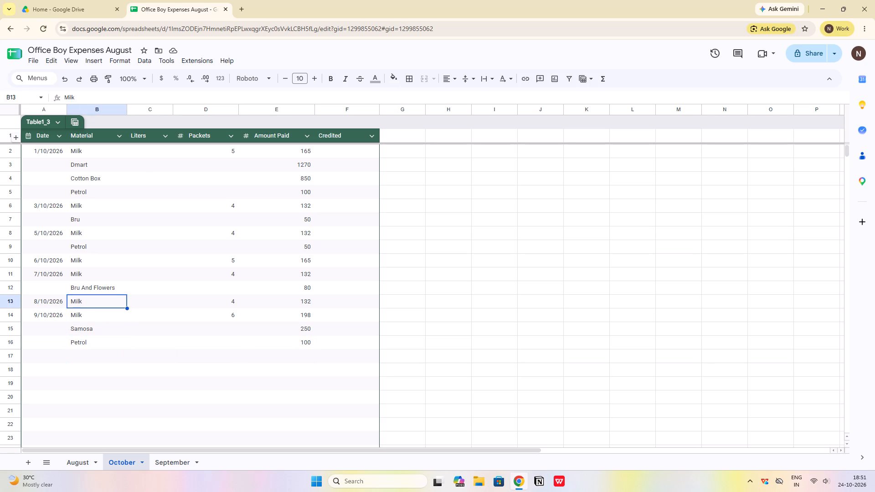
key(Up)
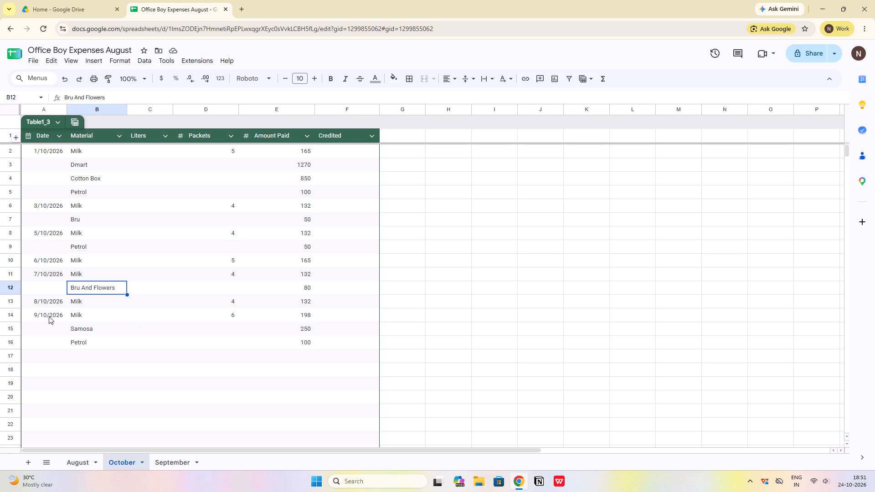
double_click(125, 286)
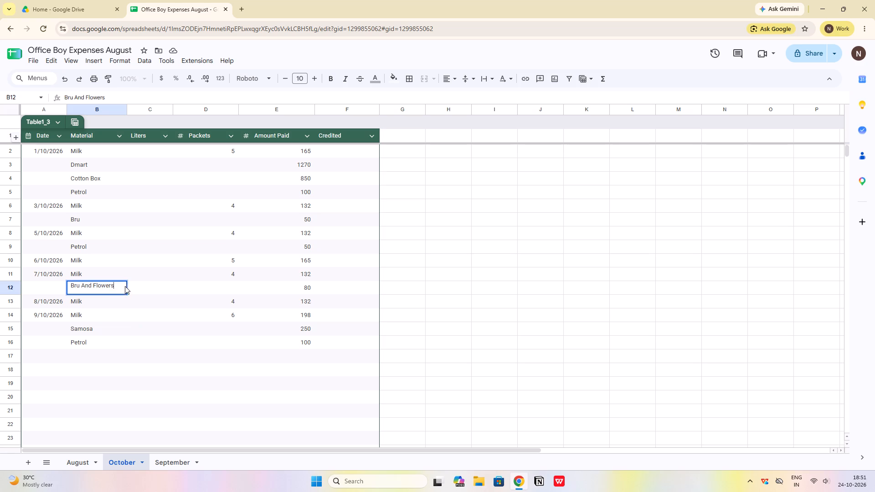
key(BackSpace)
key(BackSpace)
key(BackSpace)
key(BackSpace)
key(BackSpace)
key(BackSpace)
key(BackSpace)
text(pooja Items)
key(Down)
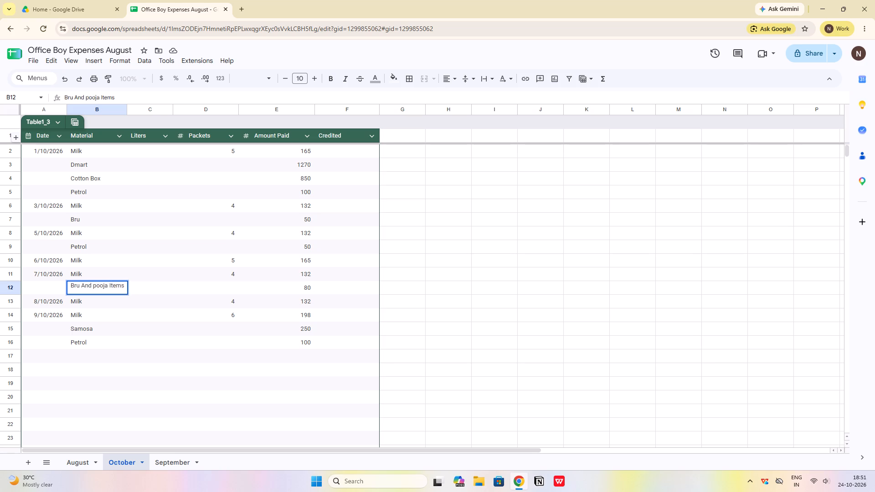
Insert a row above the 9/10/2026 Milk entry and fill it with material Flowers and amount paid 50.
click(95, 344)
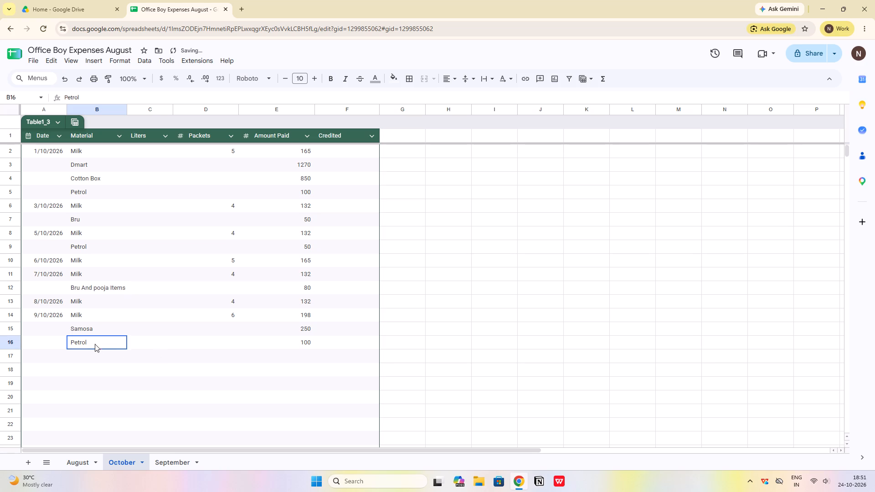
click(79, 306)
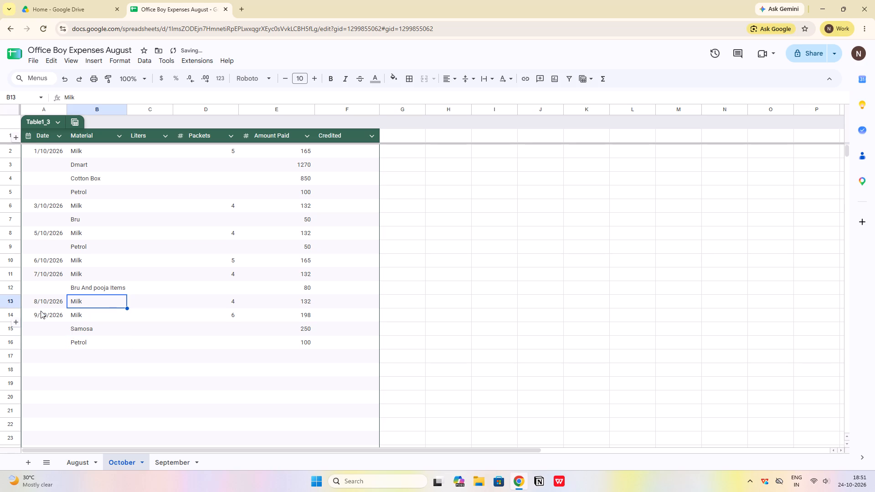
right_click(9, 315)
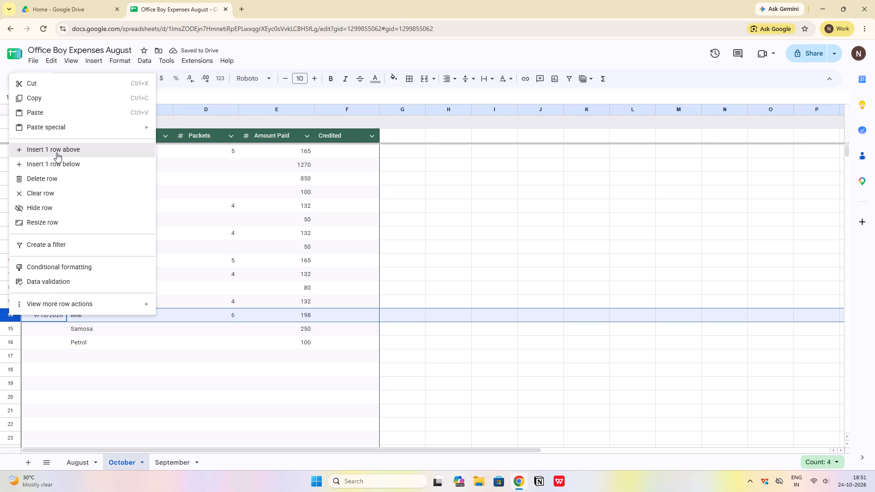
click(57, 153)
click(79, 315)
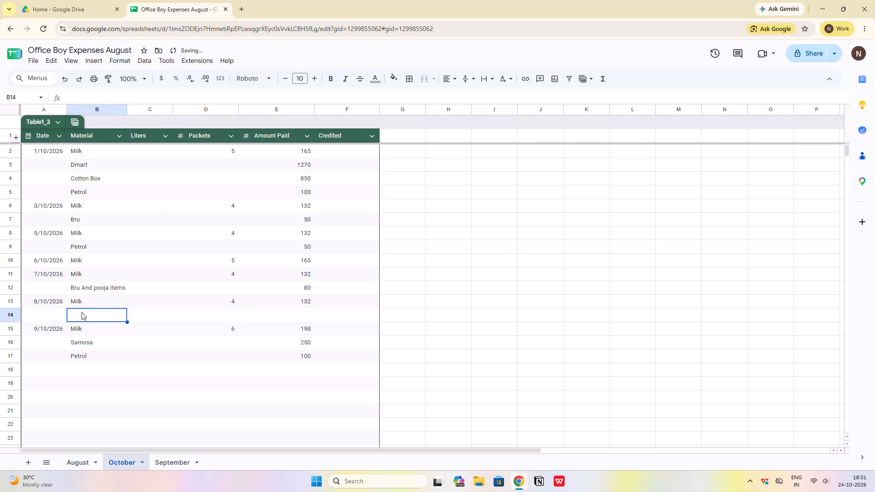
text(Flowers)
key(Right)
key(Right)
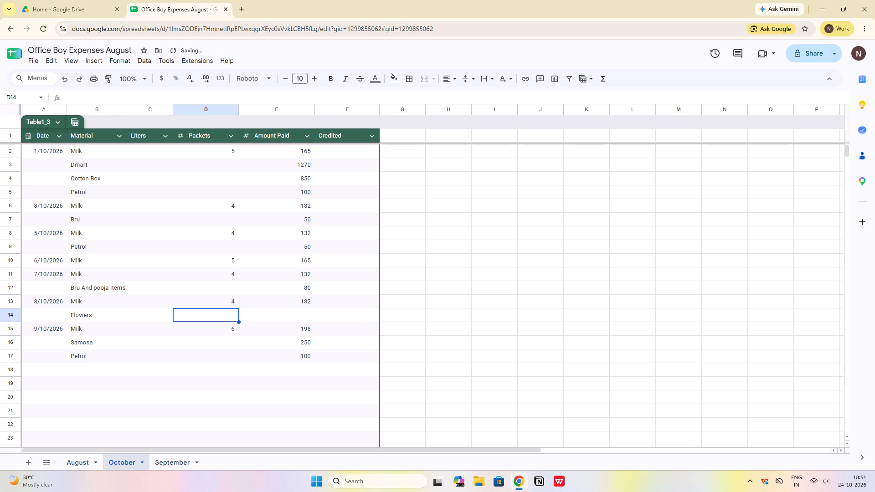
key(Right)
text(50)
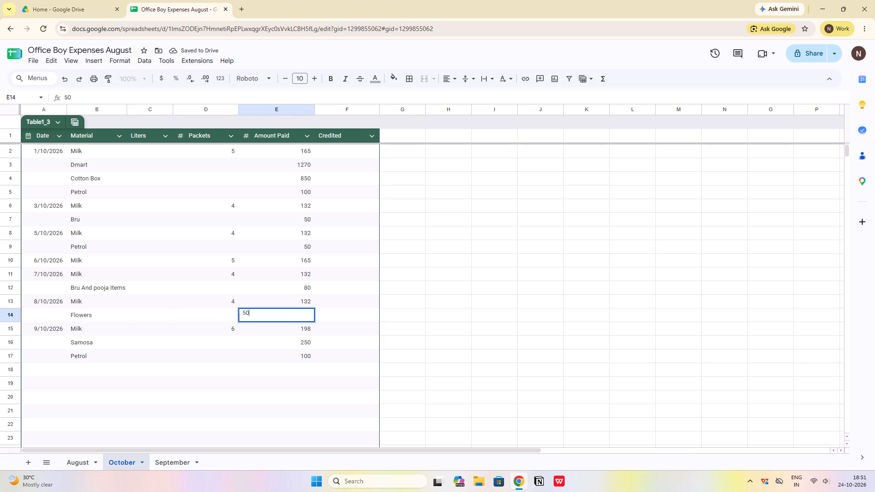
key(Down)
Fill row 18 with date 11/10/2026, material Milk, 4 packets and amount paid 132.
key(Down)
key(Down)
key(Left)
key(Left)
key(Left)
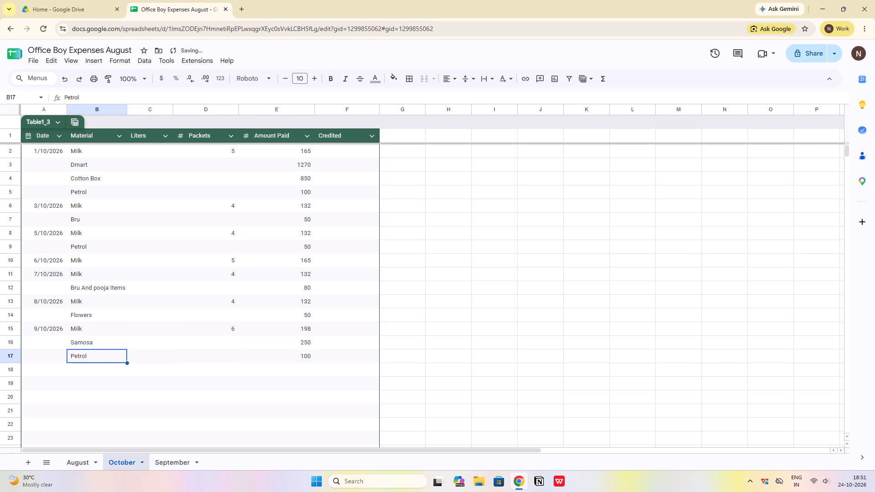
key(Left)
key(Down)
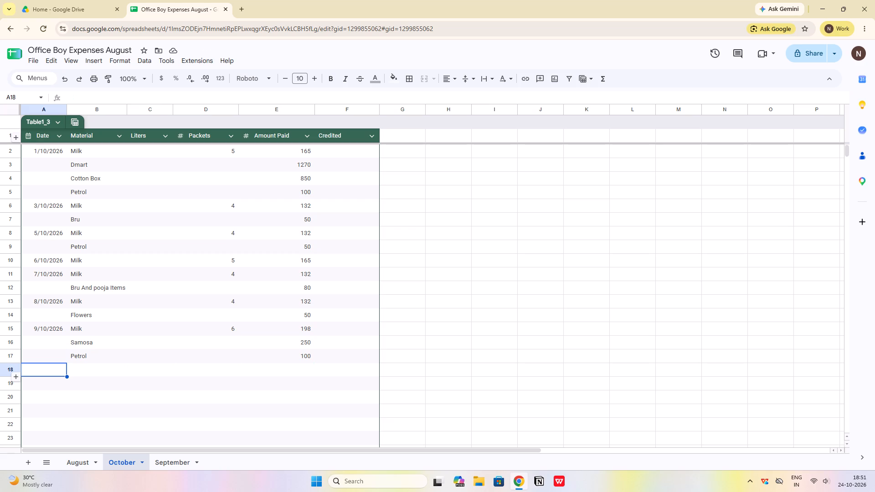
text(11/)
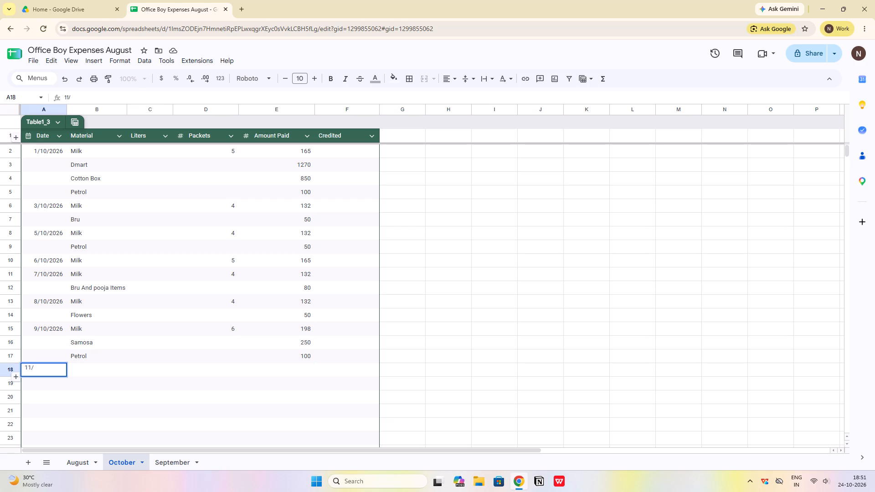
text(10)
key(slash)
text(2026)
key(Right)
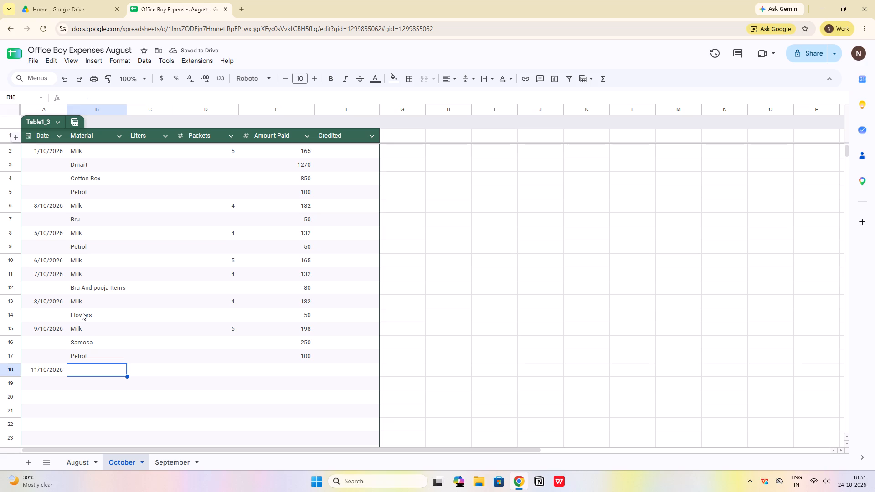
text(Mil)
key(Right)
key(Right)
key(Right)
key(Left)
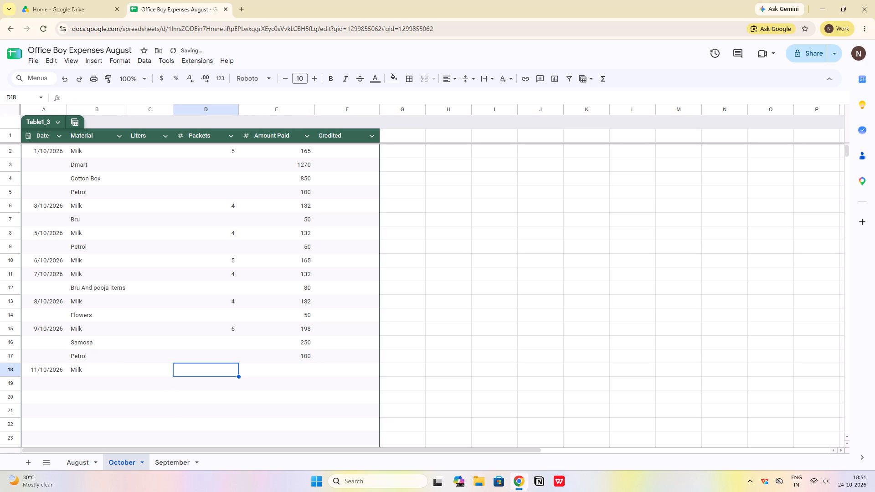
key(4)
key(Right)
key(Right)
key(Left)
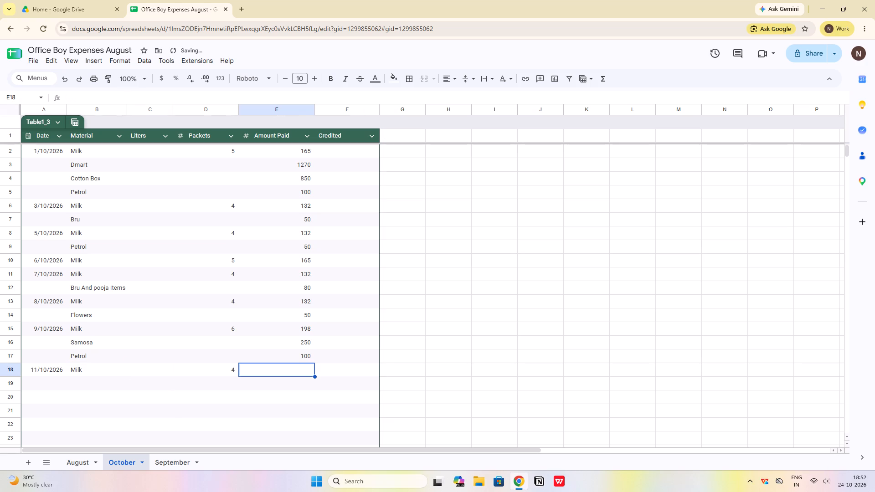
text(132)
key(Down)
Enter the date 12/10/2026 in row 19.
key(Left)
key(Left)
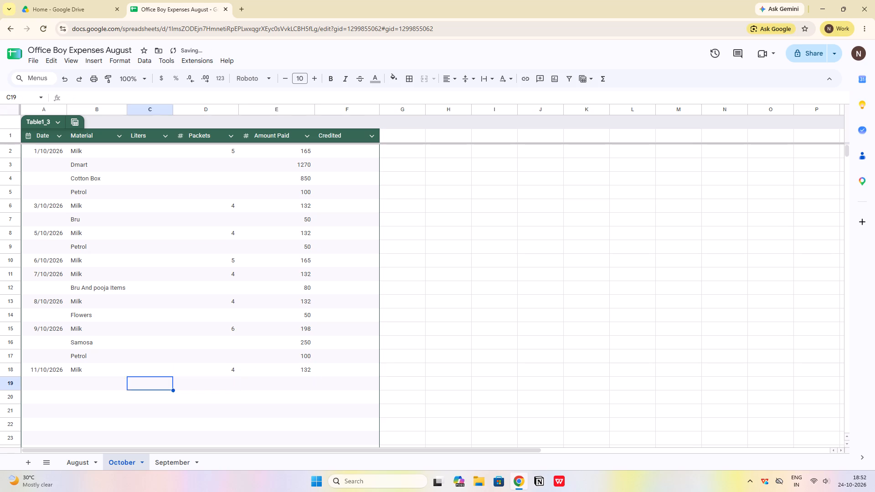
key(Left)
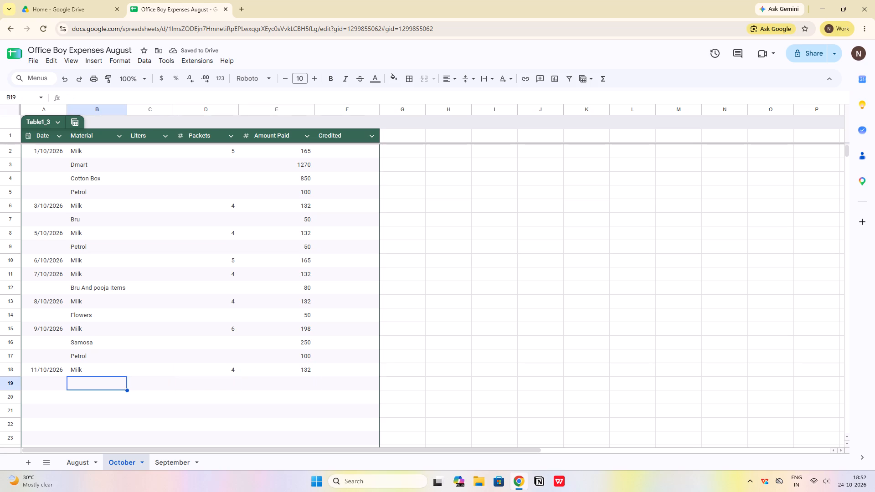
key(Left)
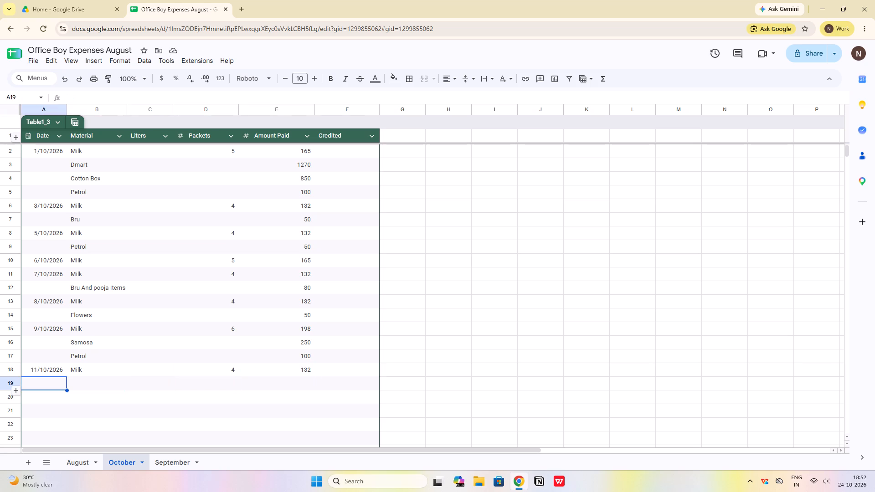
text(12/10/2026)
key(Right)
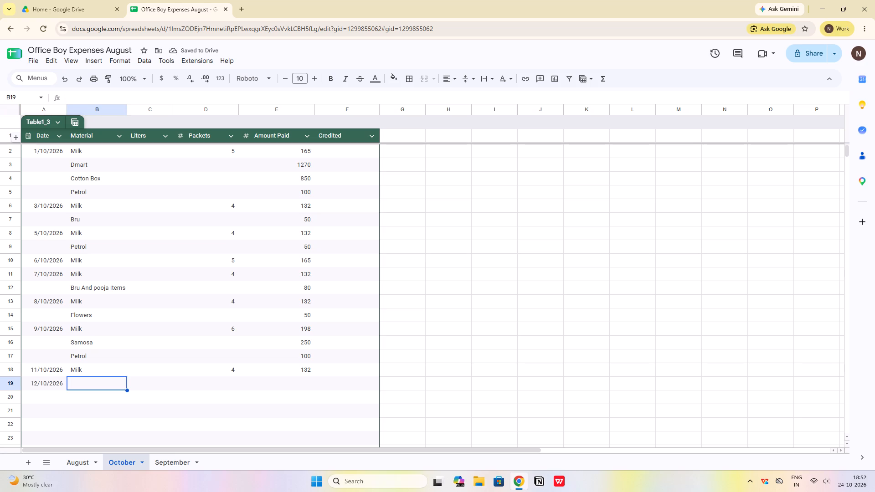
Complete the 12/10/2026 entry in row 19 with material Milk, 4 packets and amount paid 132.
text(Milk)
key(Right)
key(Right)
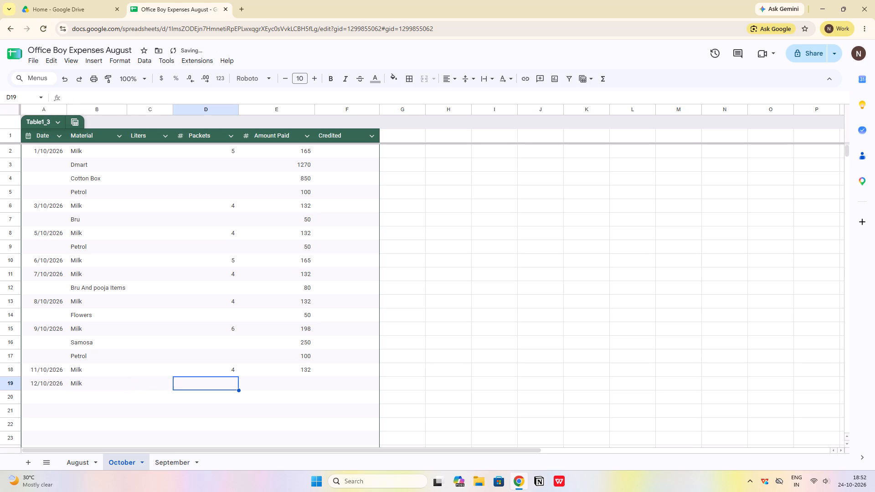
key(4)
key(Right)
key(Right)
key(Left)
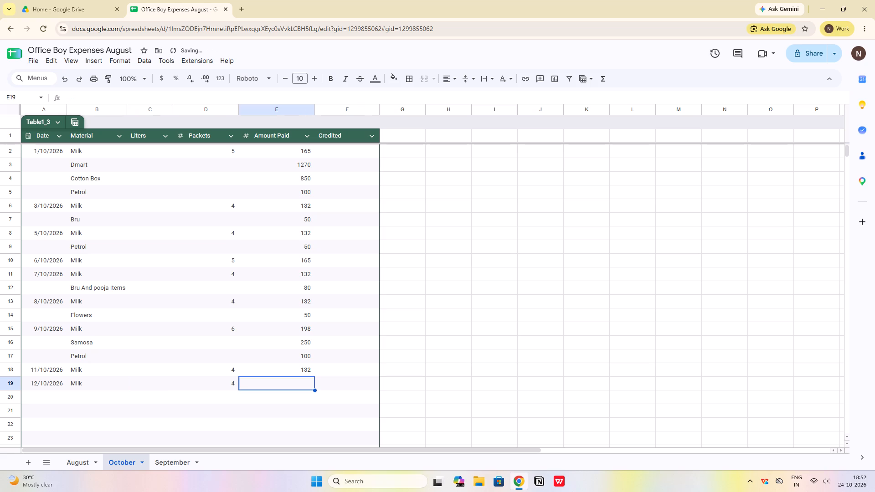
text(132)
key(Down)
Add a Bru entry in row 20 with amount paid 50.
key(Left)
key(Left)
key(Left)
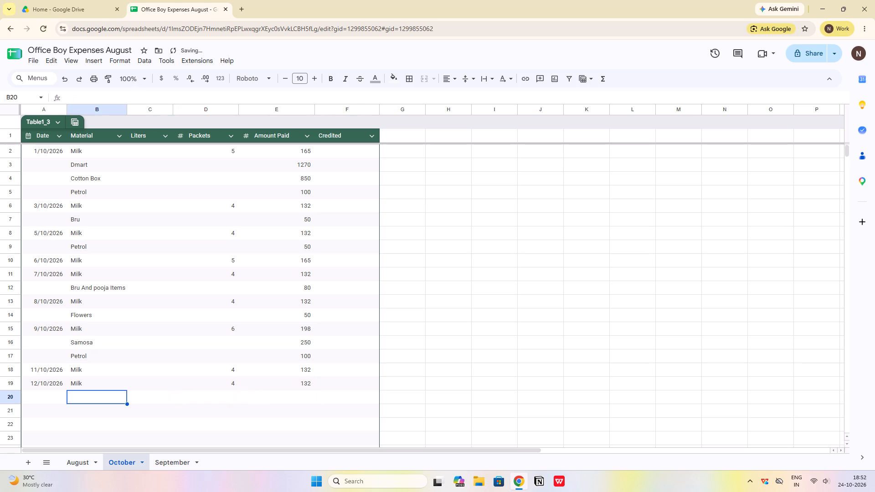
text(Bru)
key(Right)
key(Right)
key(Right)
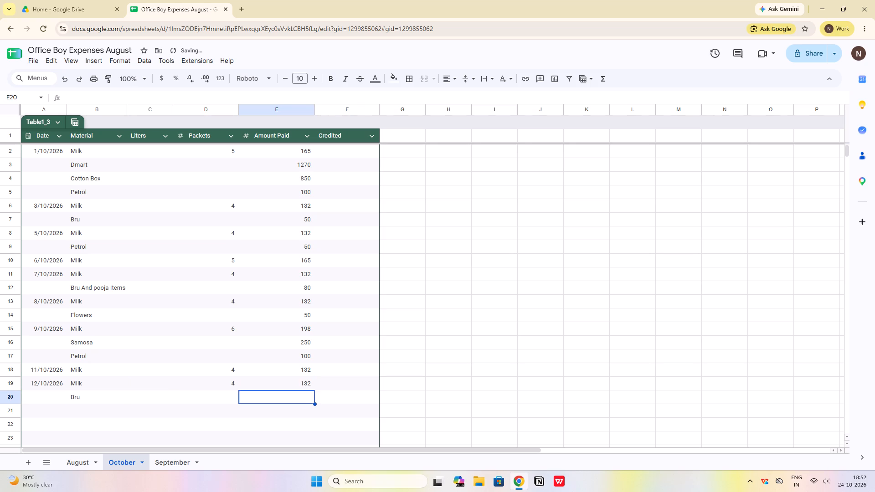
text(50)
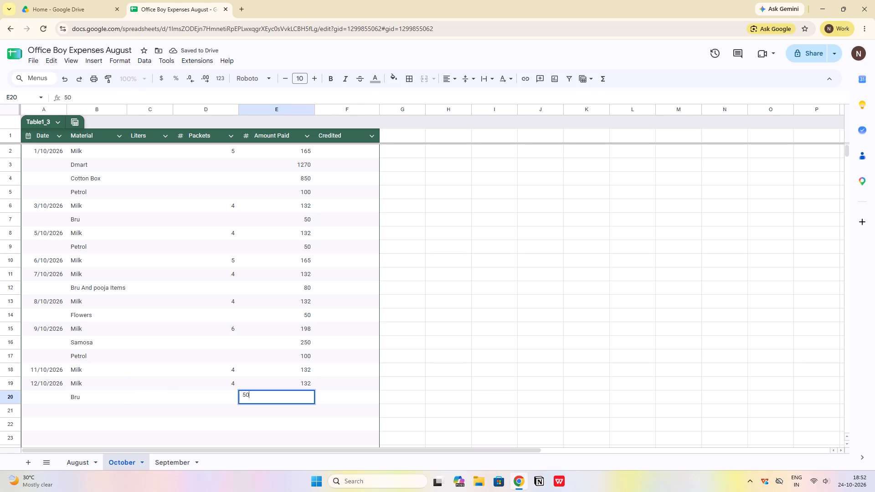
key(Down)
Fill row 21 with date 13/10/2026, material Milk, 4 packets and amount paid 132.
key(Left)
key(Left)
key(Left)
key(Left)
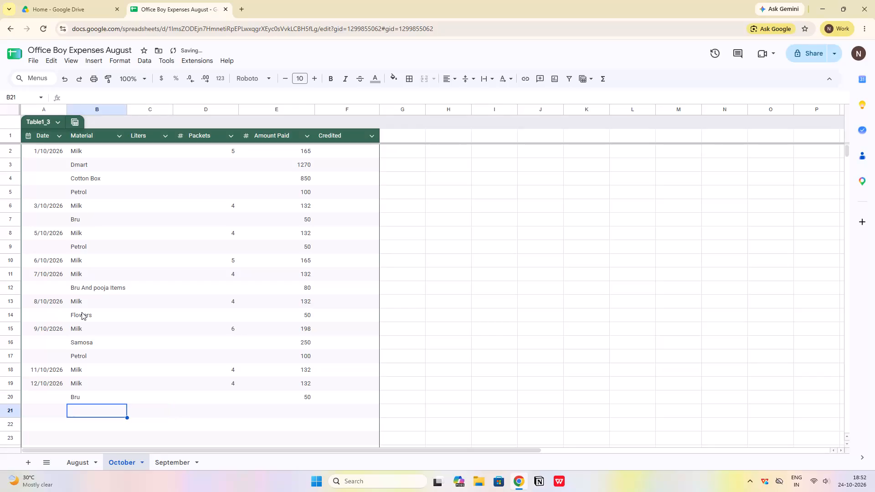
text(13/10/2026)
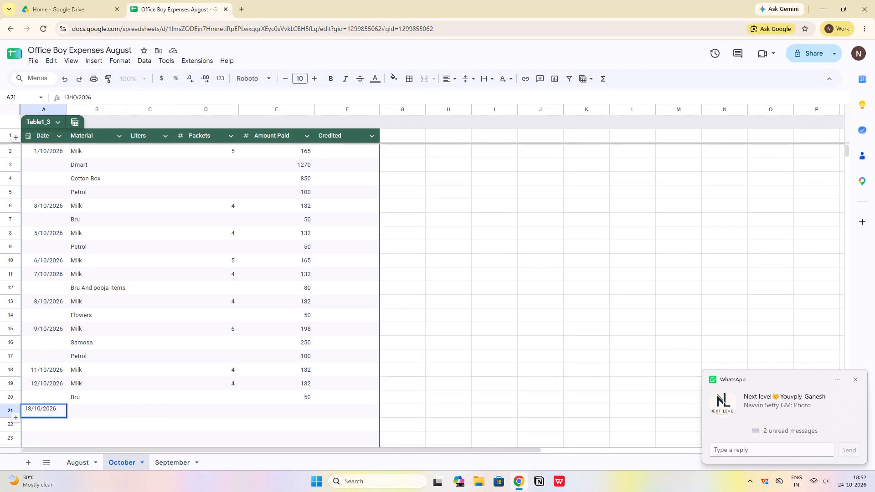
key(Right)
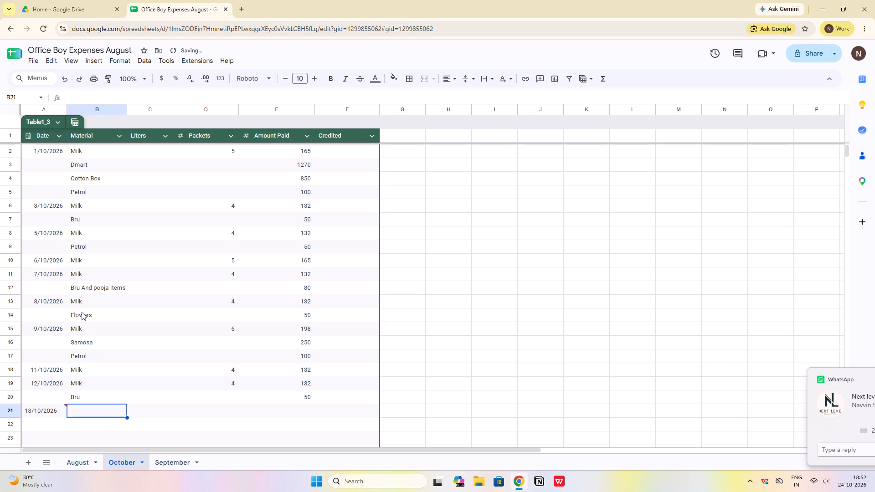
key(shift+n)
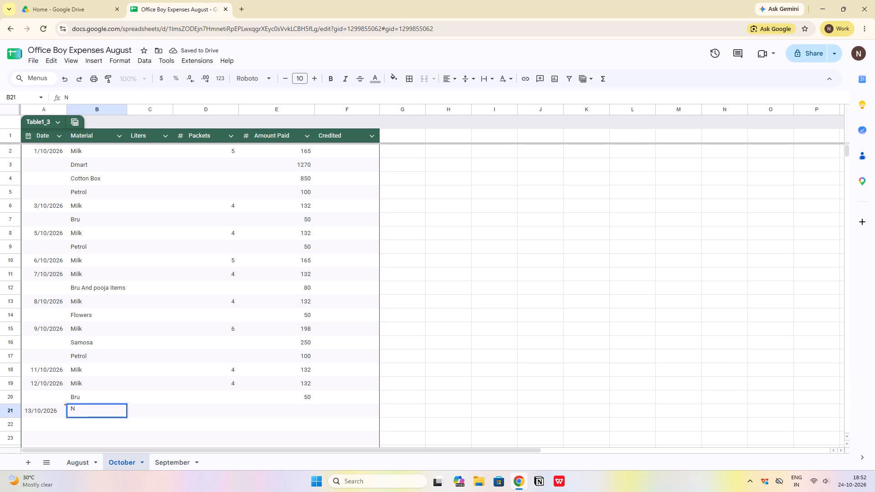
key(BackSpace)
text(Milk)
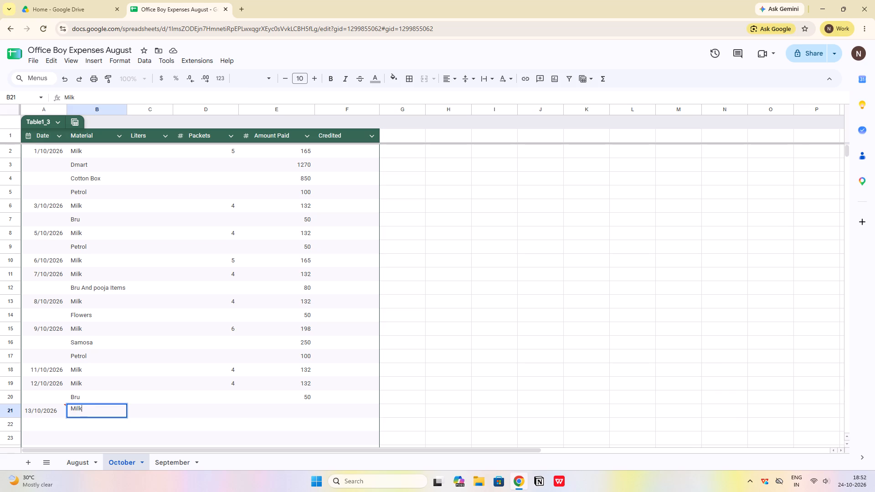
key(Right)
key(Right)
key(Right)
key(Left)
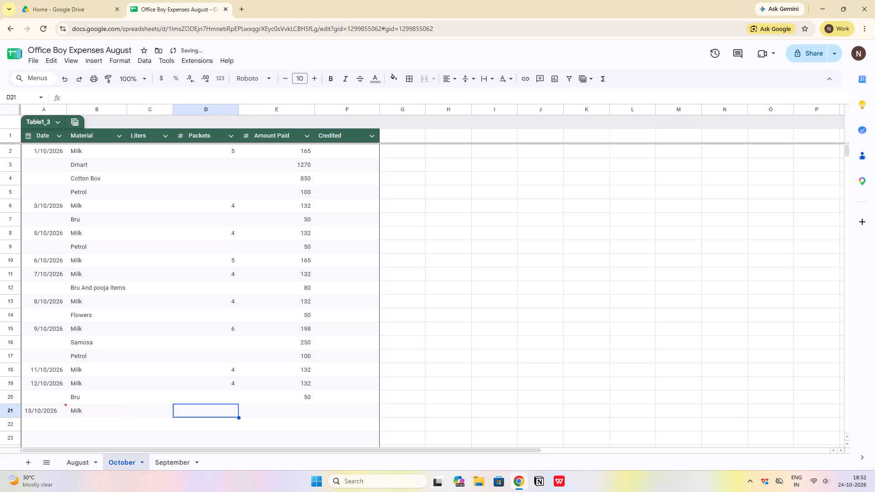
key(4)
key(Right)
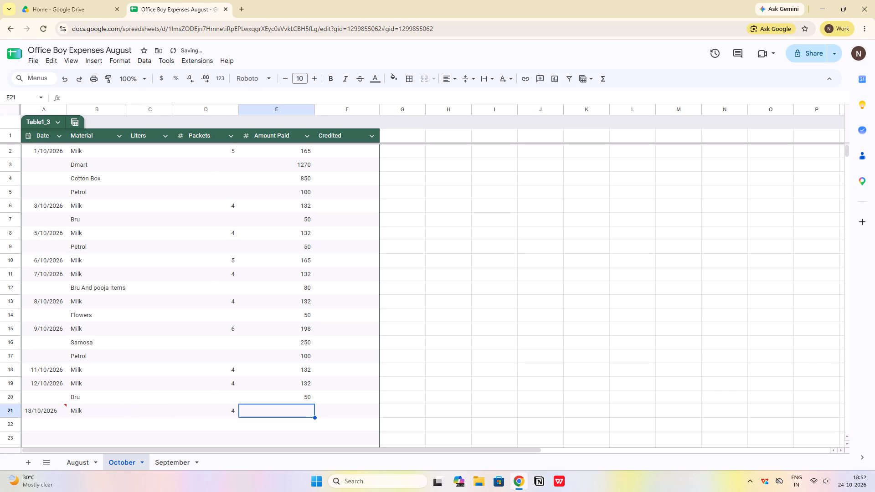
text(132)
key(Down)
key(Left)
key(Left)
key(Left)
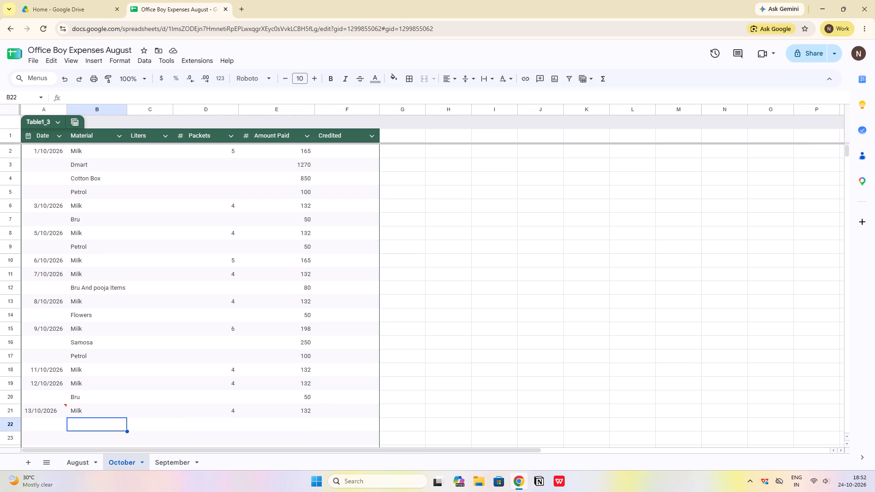
Fill row 22 with date 14/10/2026, material Milk, 4 packets and amount paid 132.
key(Left)
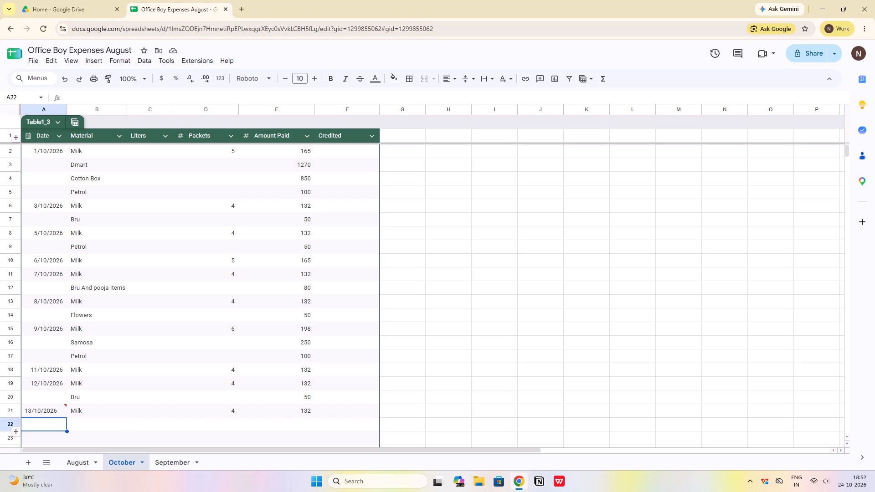
text(14/10/2026)
key(Right)
text(Milk)
key(Right)
key(Right)
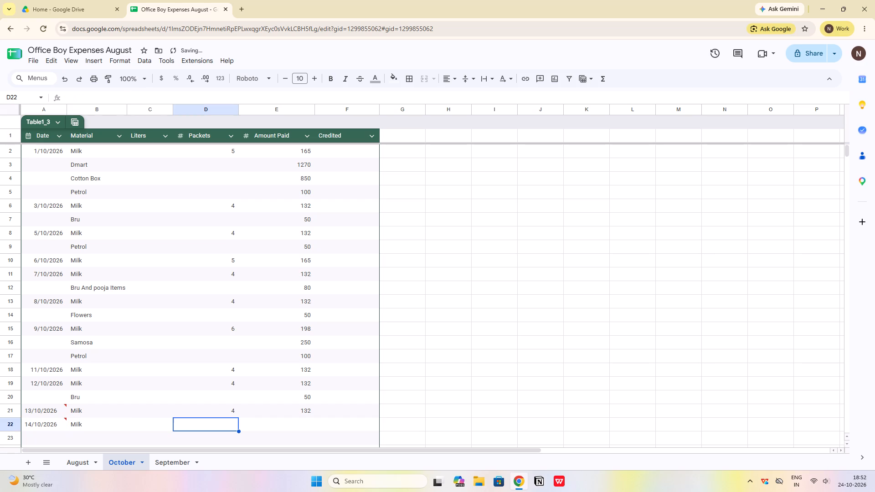
key(4)
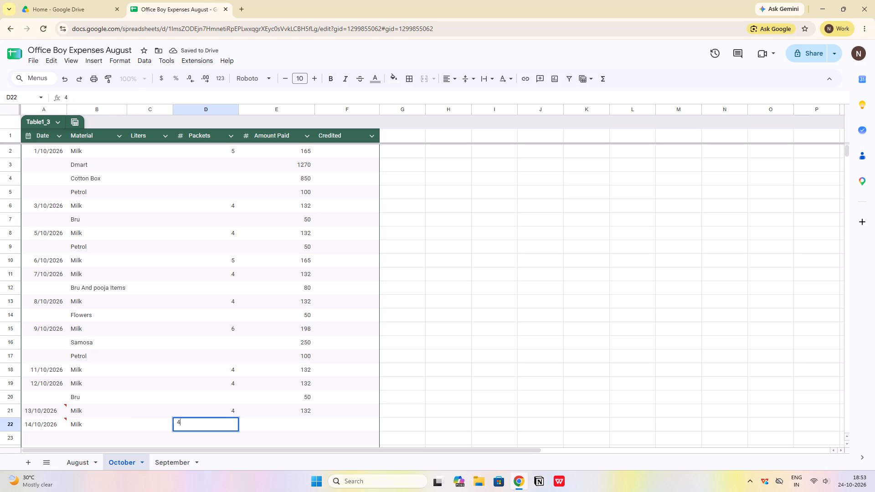
key(Right)
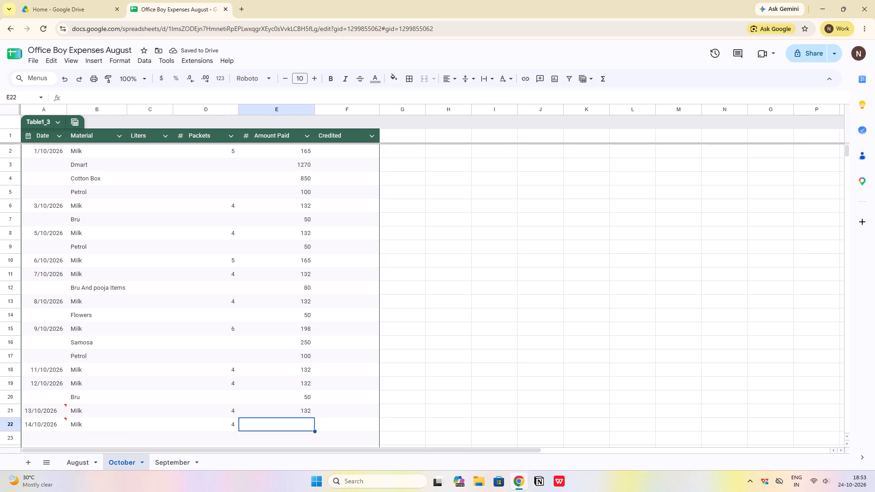
text(132)
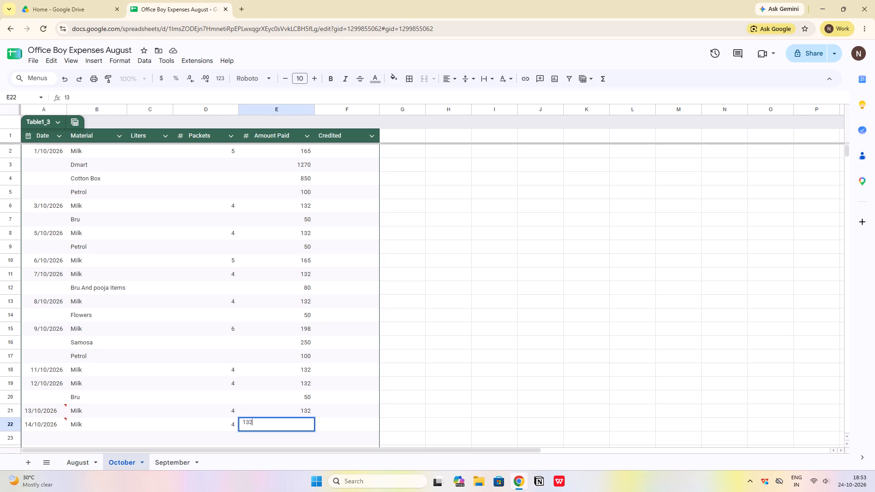
Fill row 23 with material Petrol and amount paid 100, leaving the date blank.
key(Down)
key(Left)
key(Left)
key(Left)
key(Left)
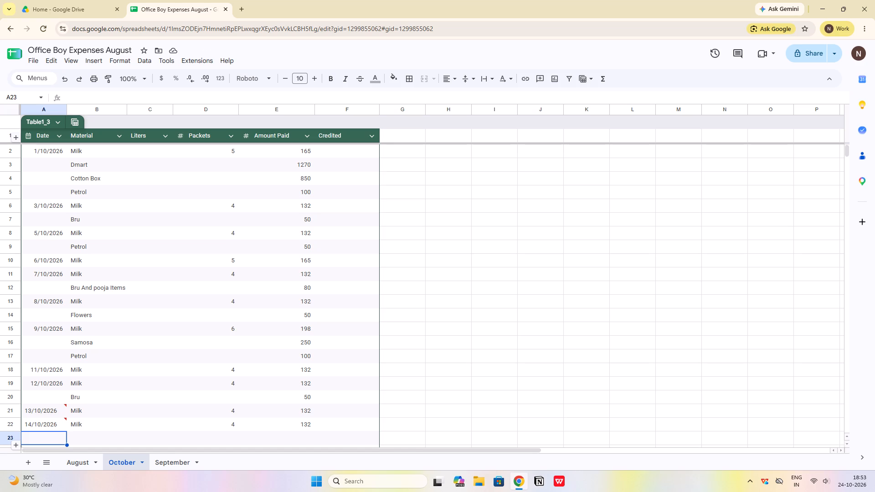
key(Right)
text(Petrol)
key(Right)
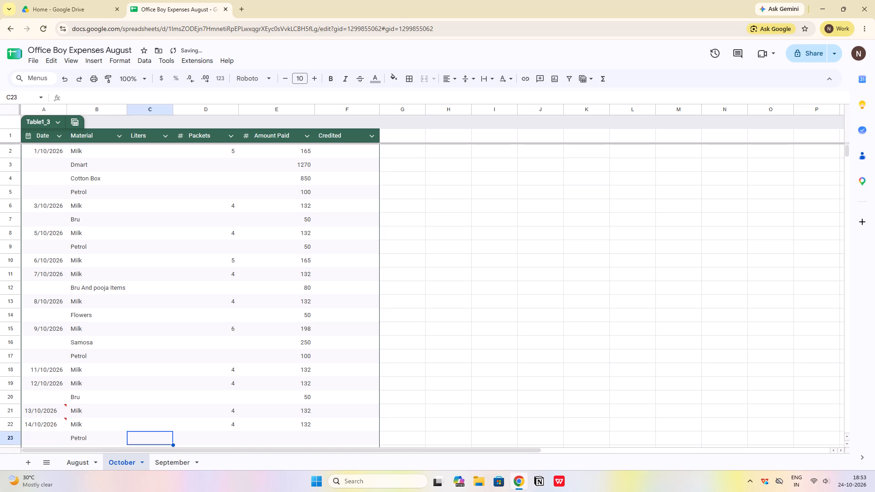
key(Right)
key(Right)
key(Right)
key(Left)
text(100)
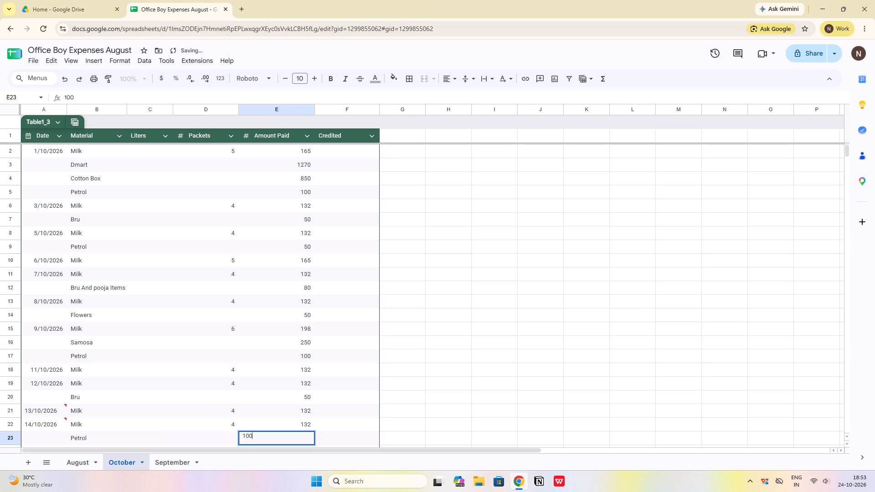
key(Down)
Fill row 24 with date 15/10/2026, material Milk, 4 packets and amount paid 132.
key(Left)
key(Left)
key(Left)
key(Left)
key(Left)
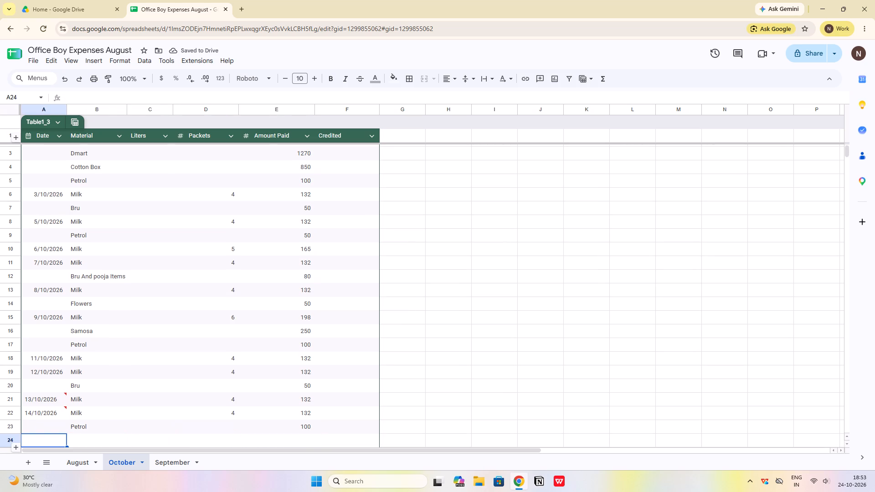
text(15/10/2026)
key(Right)
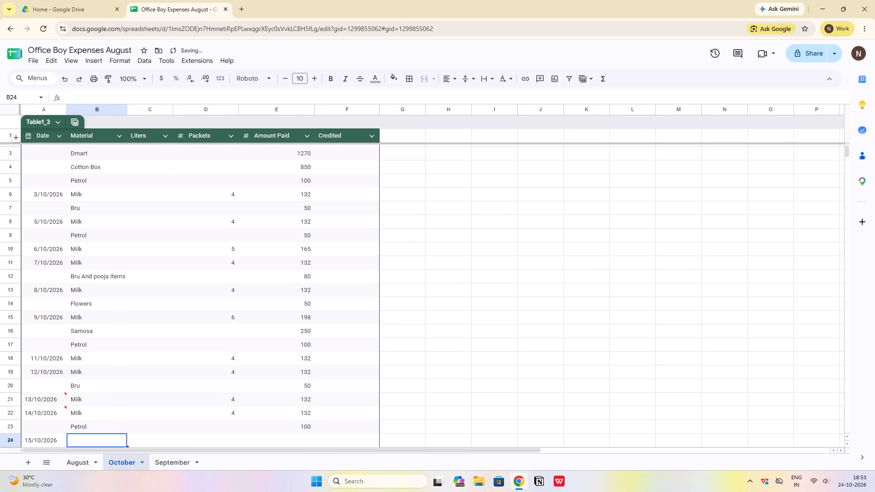
text(Milk)
key(Right)
key(Right)
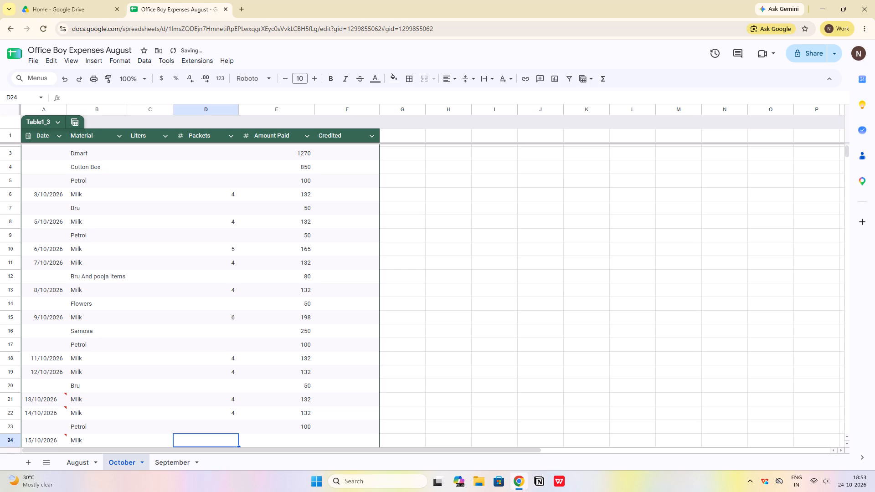
key(4)
key(Right)
text(132)
key(Down)
Fill row 25 with material Red Label and Bru and amount paid 50, leaving the date blank.
key(Left)
key(Left)
key(Left)
key(Left)
key(Right)
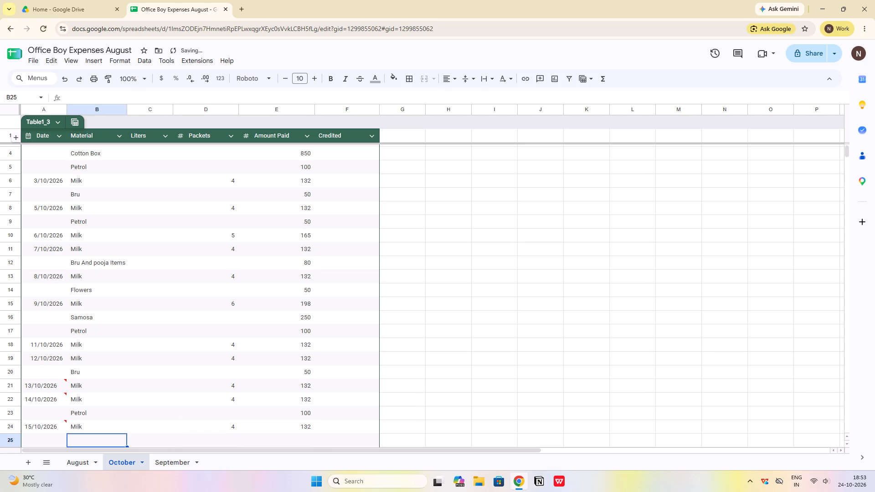
text(Re)
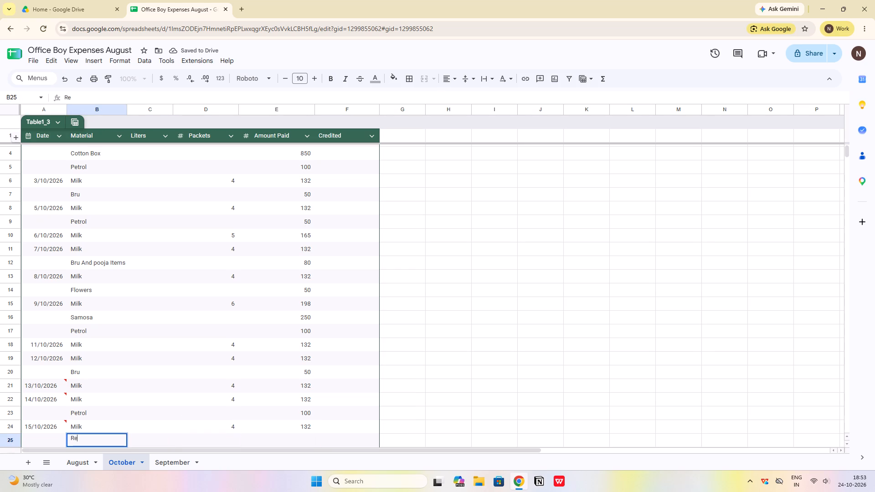
text(d Label and)
key(space)
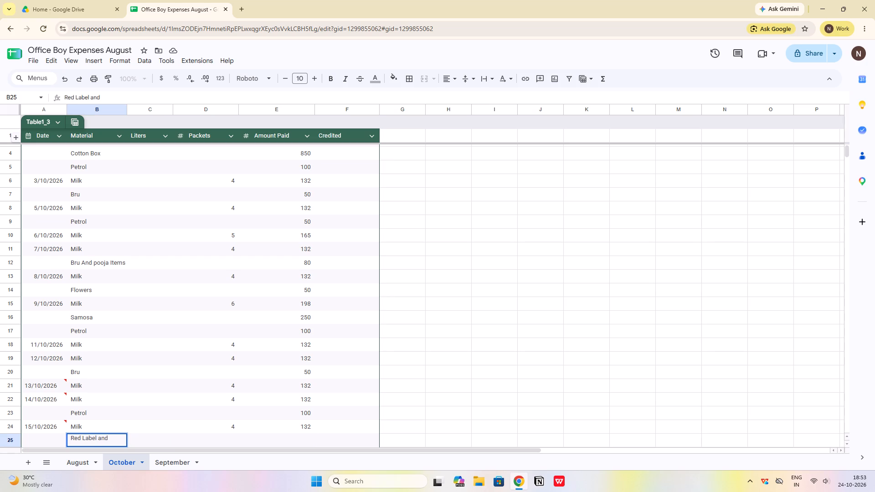
text(Bru)
key(Right)
key(Right)
key(Right)
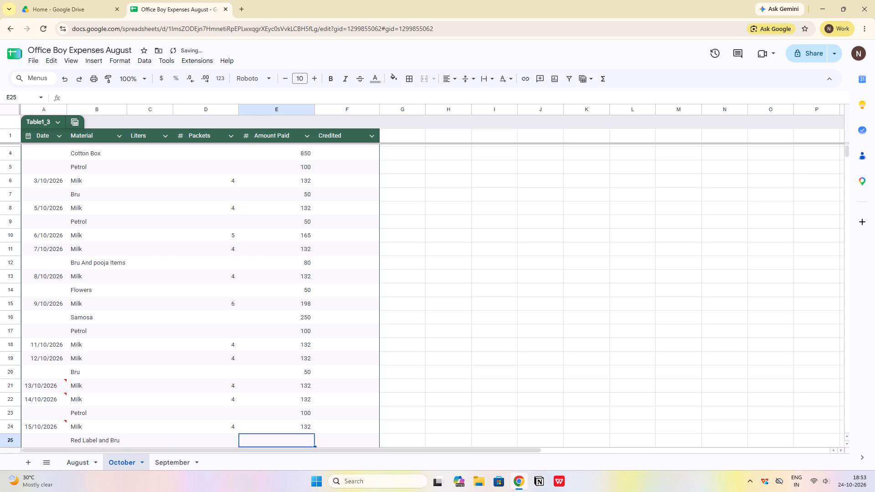
text(50)
key(Down)
Set the amount paid for the Red Label and Bru entry in row 25 to 150.
key(Left)
key(Left)
key(Left)
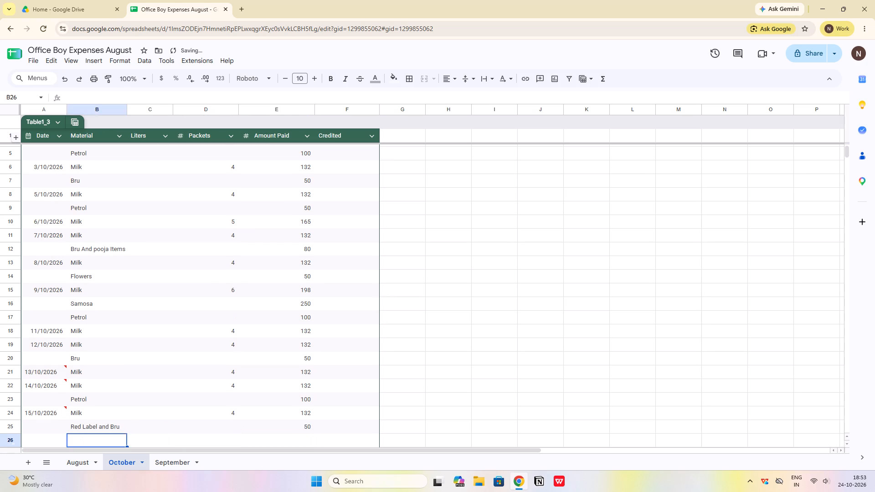
key(Left)
key(Up)
key(Right)
key(Right)
key(Right)
key(Right)
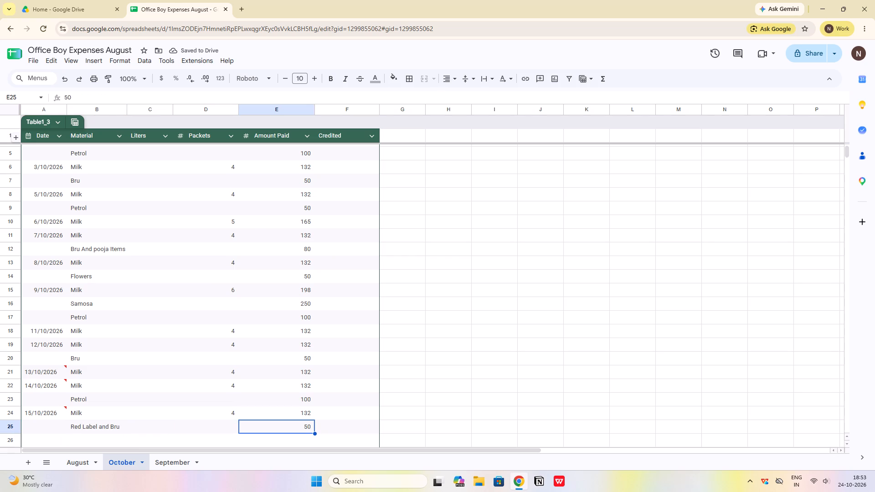
key(BackSpace)
text(150)
key(Down)
Fill row 26 with date 16/10/2026, material Milk, 4 packets and amount paid 132.
key(Left)
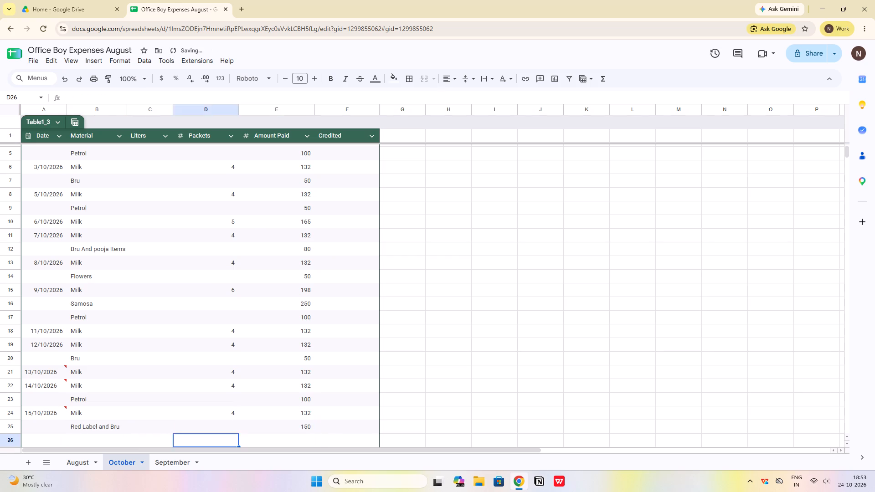
key(Left)
key(Left)
key(Left)
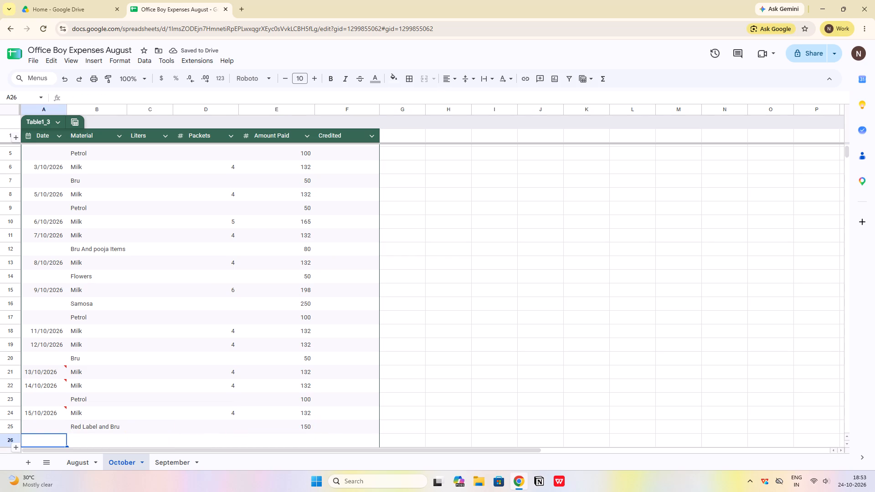
text(16)
key(slash)
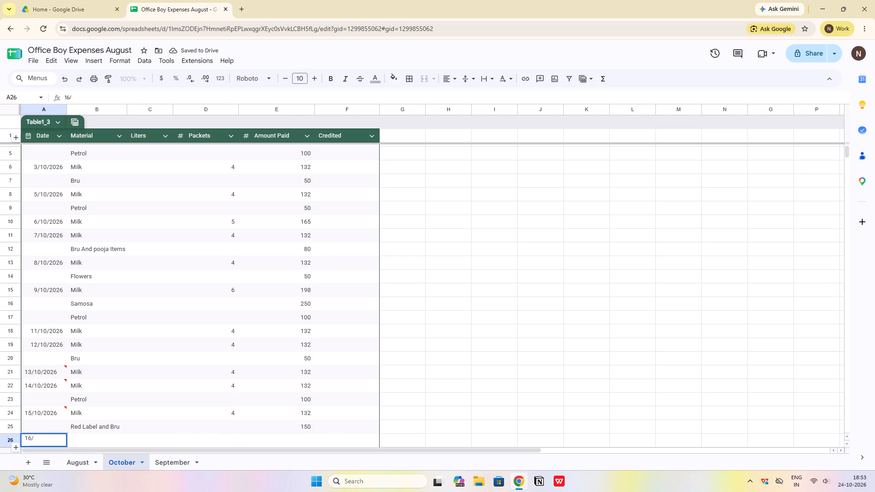
text(10/2026)
key(Right)
text(Milk)
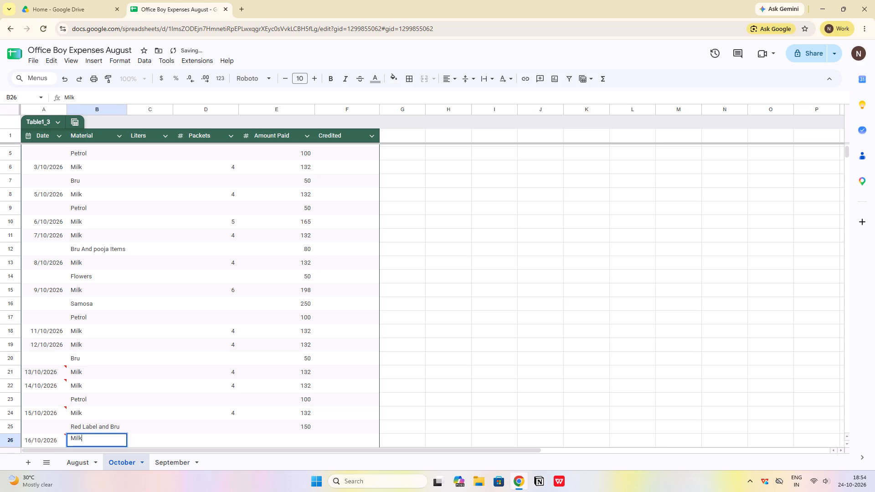
key(Right)
key(Right)
key(4)
key(Right)
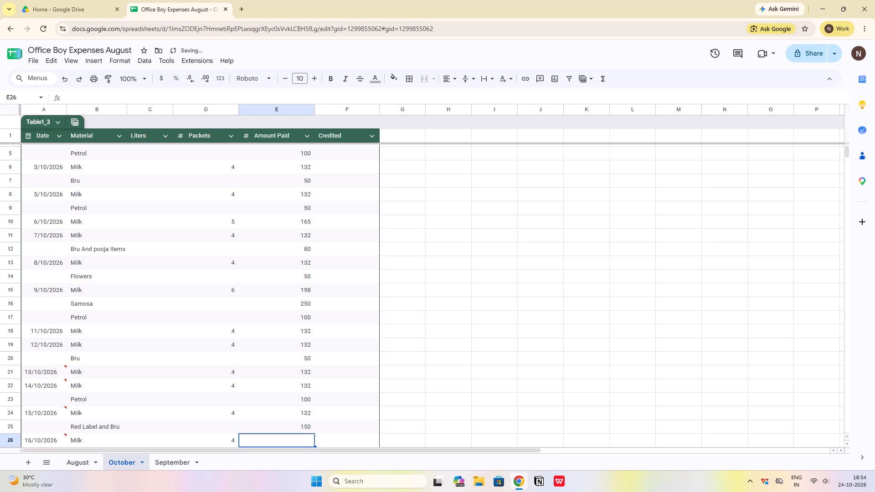
key(Right)
key(Left)
text(132)
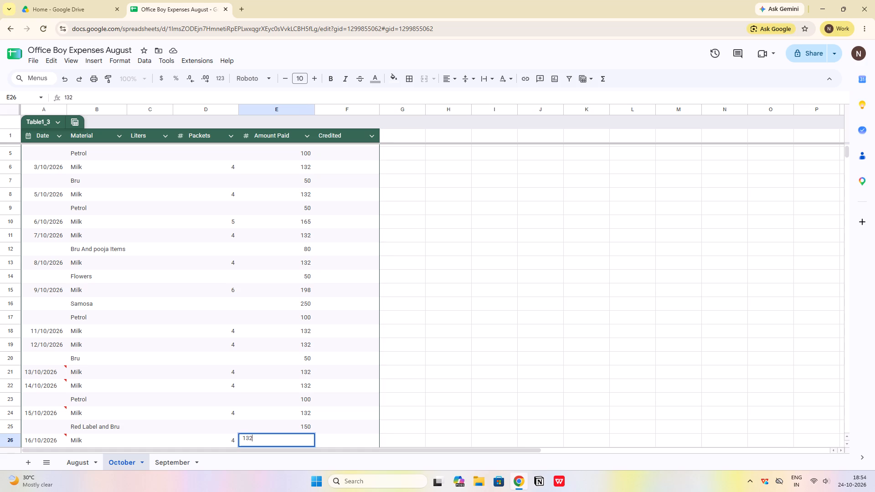
key(Down)
Fill row 27 with date 17/10/2026, material Milk, 4 packets and amount paid 132.
key(Left)
key(Left)
key(Left)
key(Left)
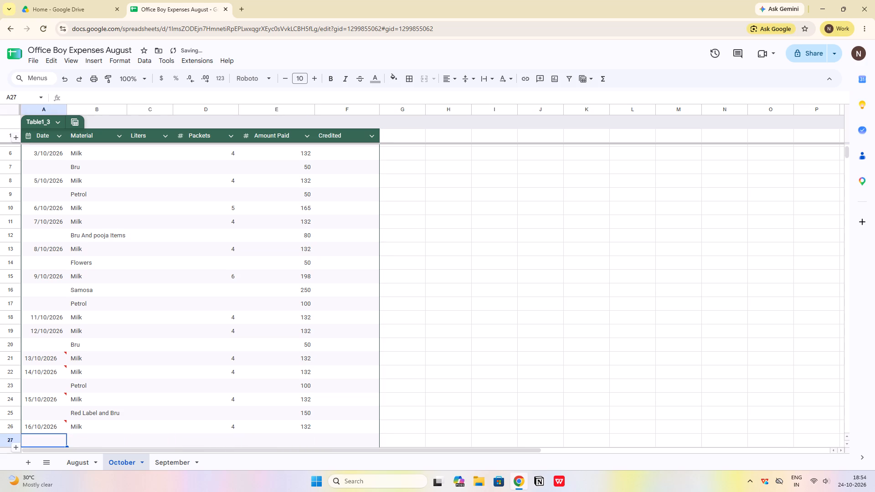
text(17/10/2026)
key(Right)
key(shift+m)
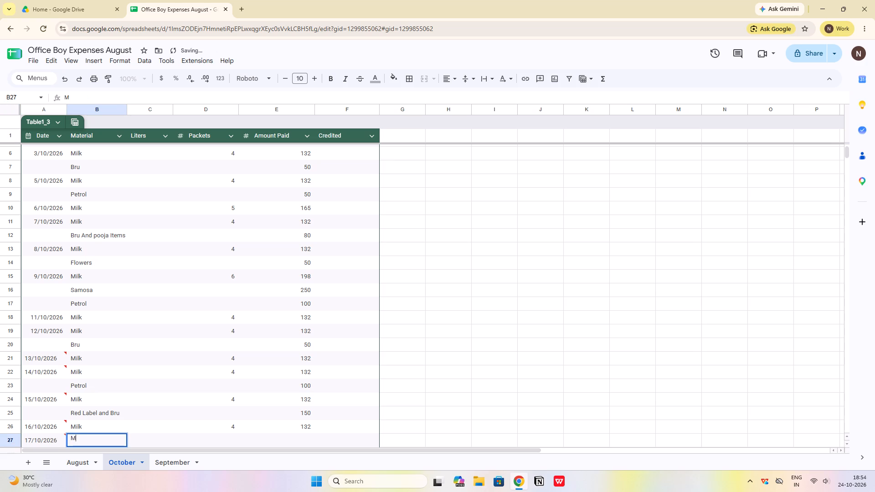
text(ilk)
key(Right)
key(Right)
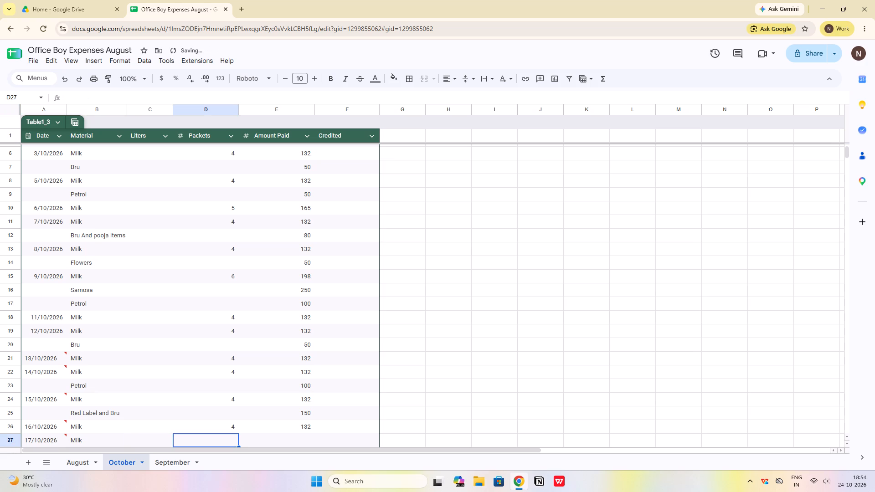
key(4)
key(Right)
text(132)
key(Down)
Enter material Pooja items in row 28 and record "1000 by Pranay" as its credited entry.
key(Left)
key(Left)
key(Left)
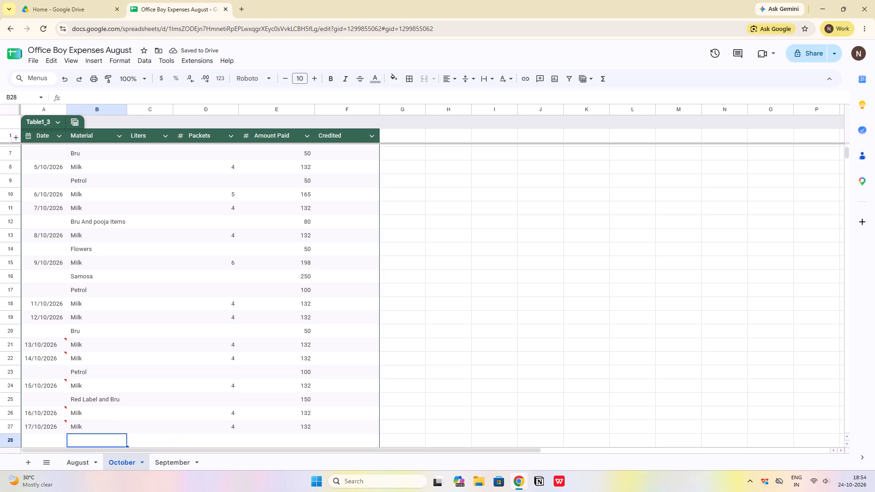
key(shift+p)
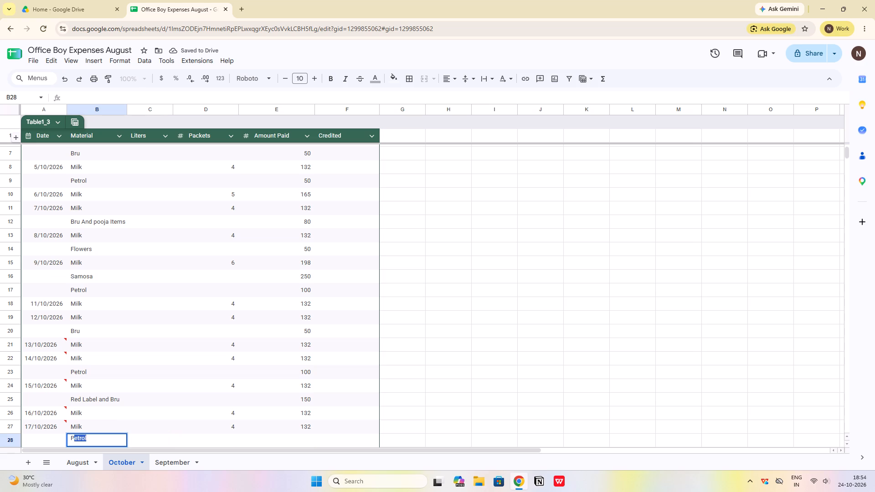
text(ooja items)
key(Right)
key(Right)
key(Right)
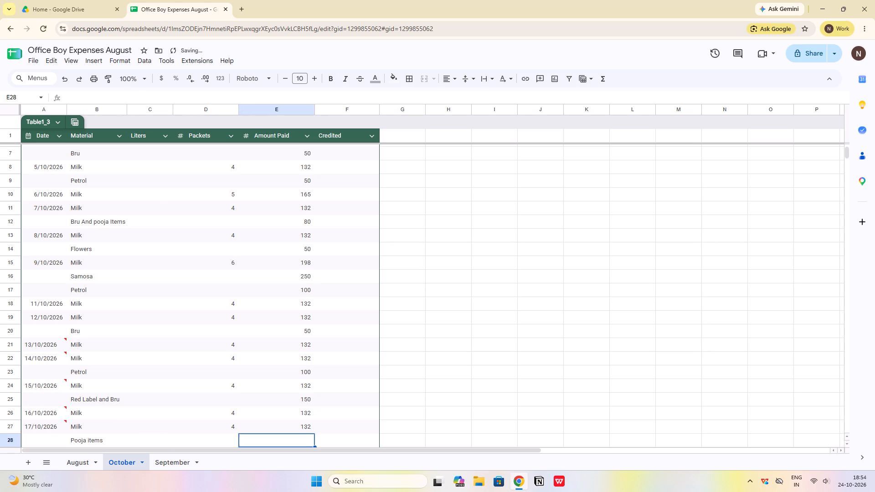
key(Right)
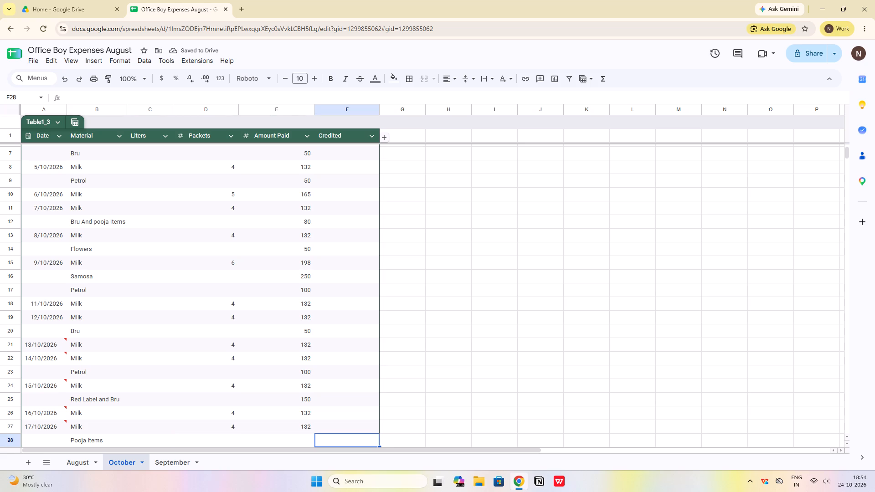
text(1000)
key(space)
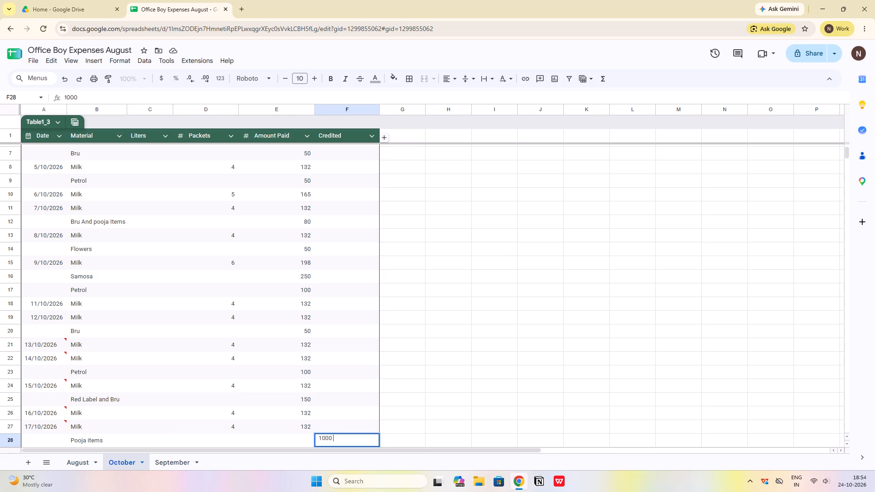
text(by Pranay)
key(Down)
Set the amount paid for the Pooja items entry in row 28 to 1000.
key(Left)
key(Left)
key(Left)
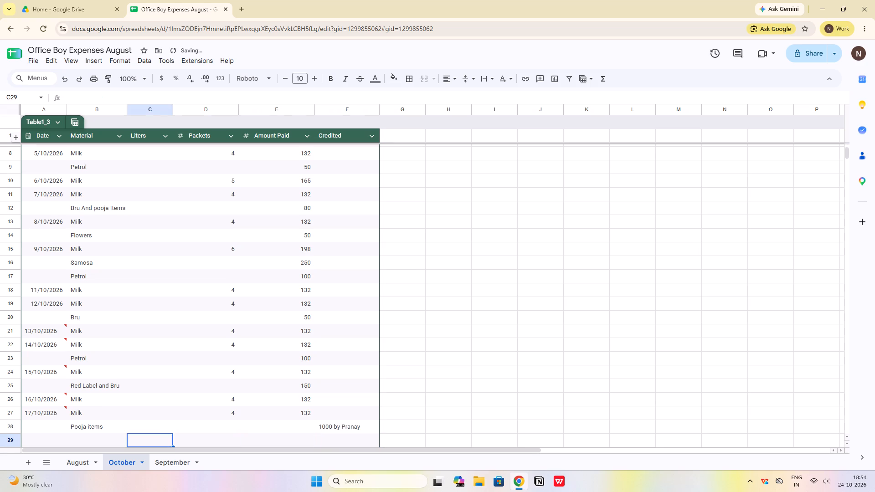
key(Up)
key(Right)
key(Right)
key(Left)
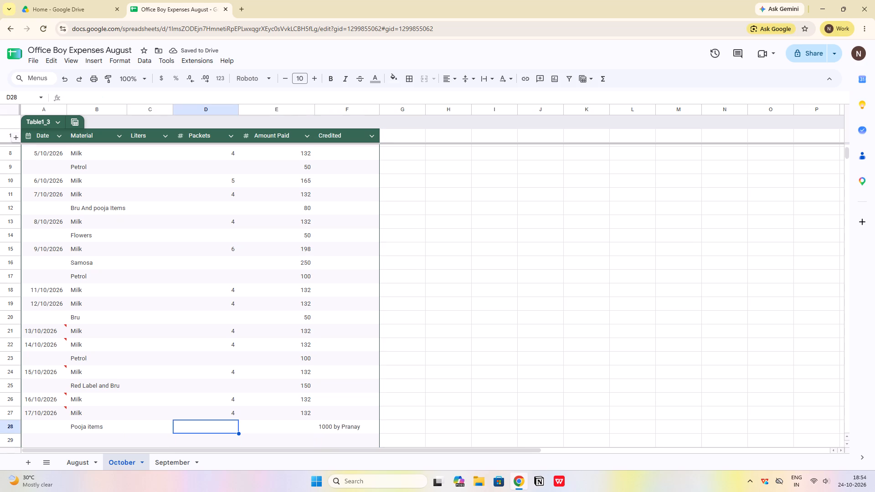
key(Right)
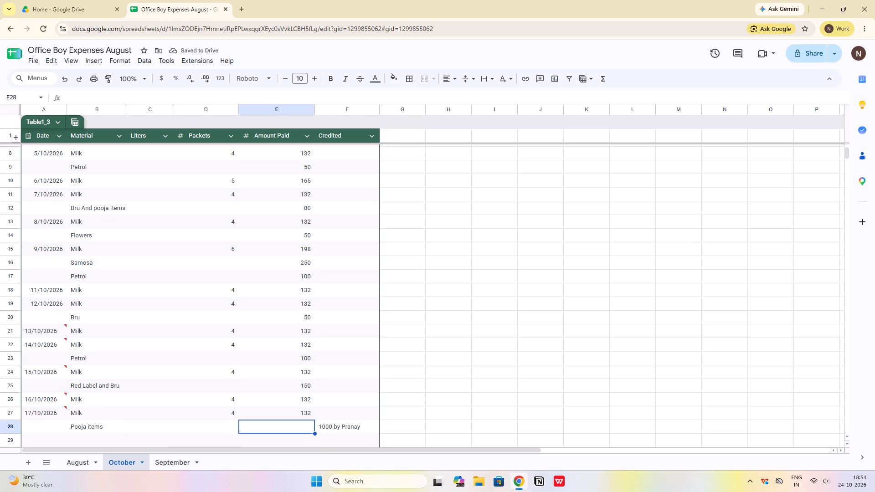
text(1000)
key(Down)
Fill row 29 with date 23/10/2026, material Milk, 5 packets and amount paid 165.
key(Left)
key(Left)
key(Left)
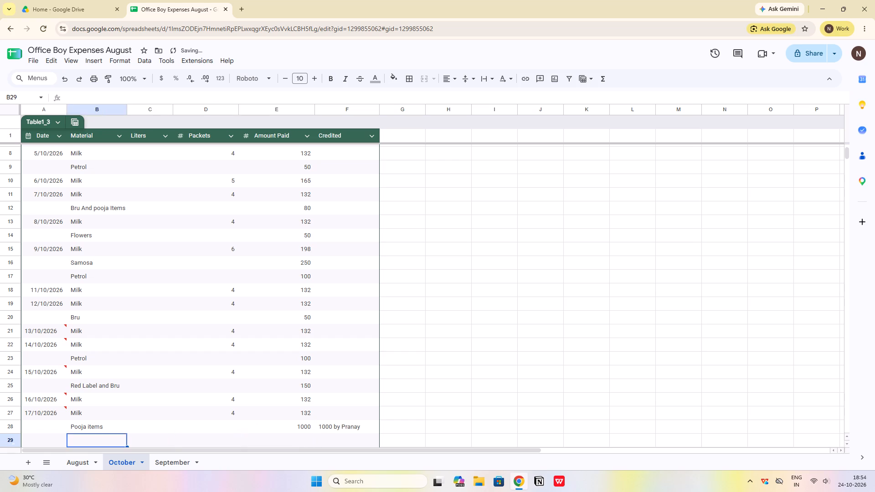
key(Left)
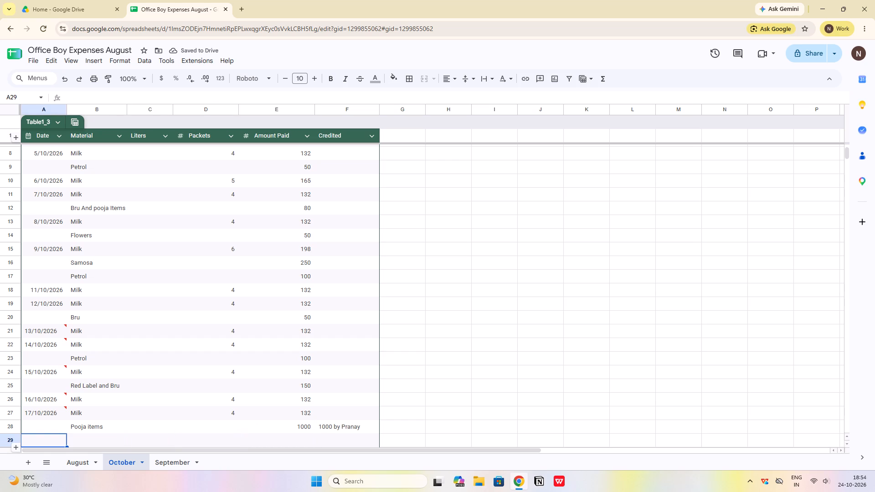
text(23/10)
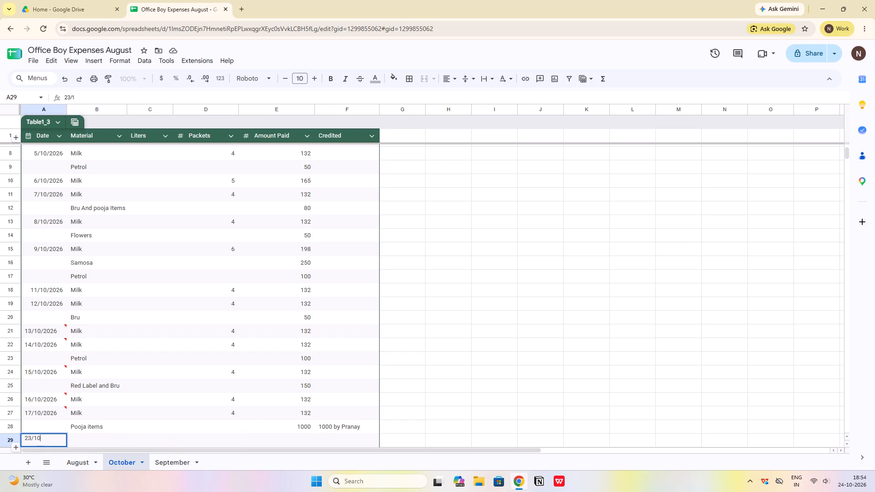
text(/2026)
key(Right)
text(Milk)
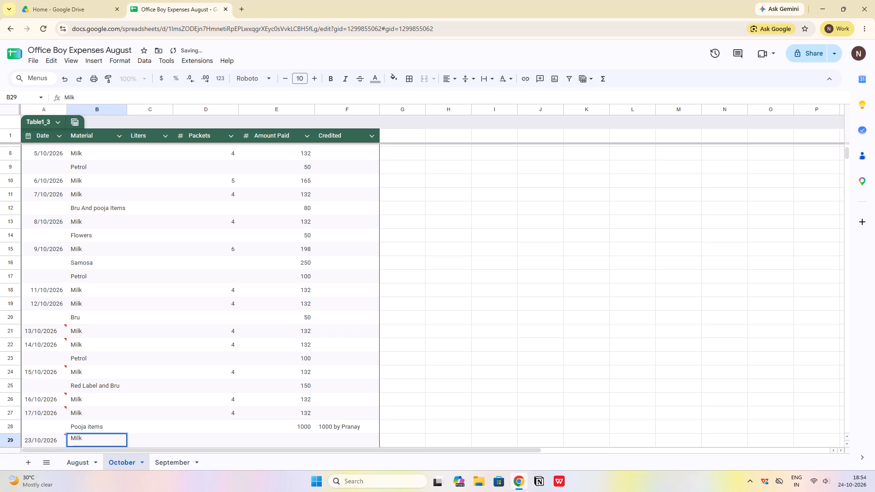
key(Right)
key(Right)
key(5)
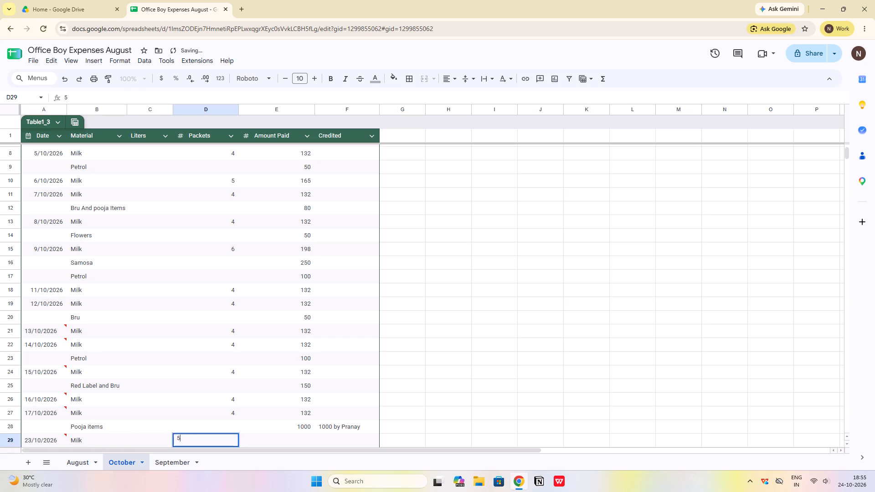
key(Right)
text(165)
key(Down)
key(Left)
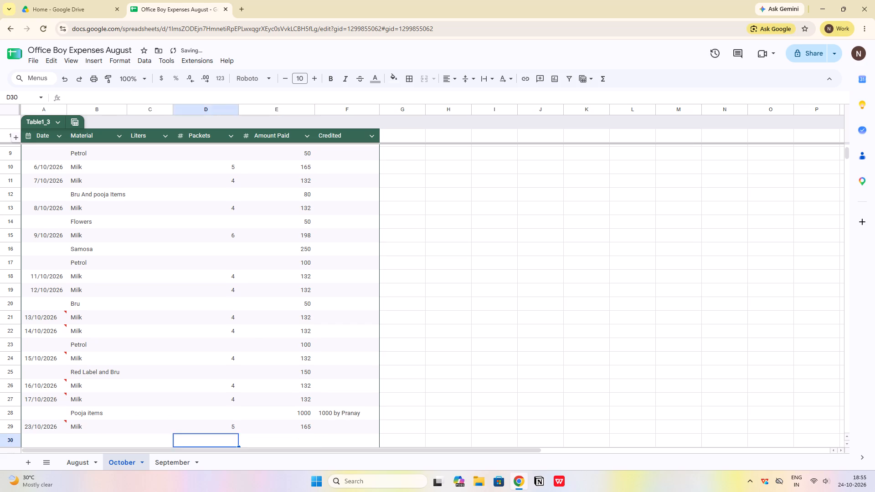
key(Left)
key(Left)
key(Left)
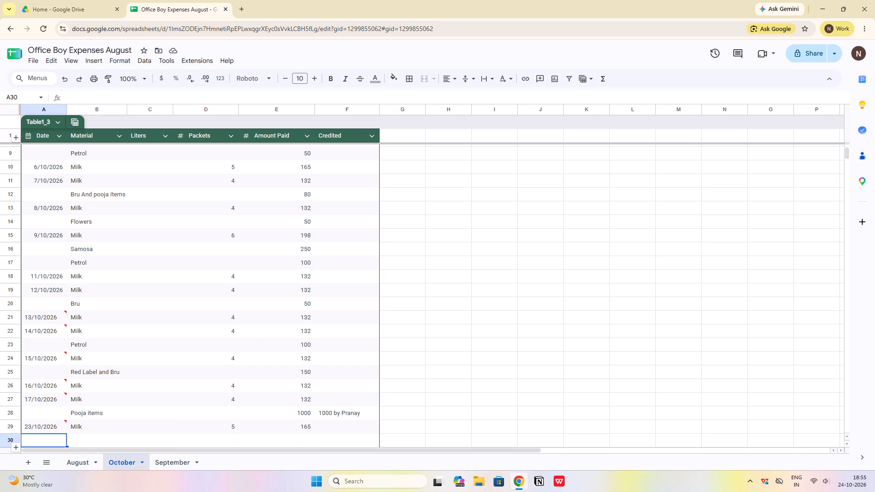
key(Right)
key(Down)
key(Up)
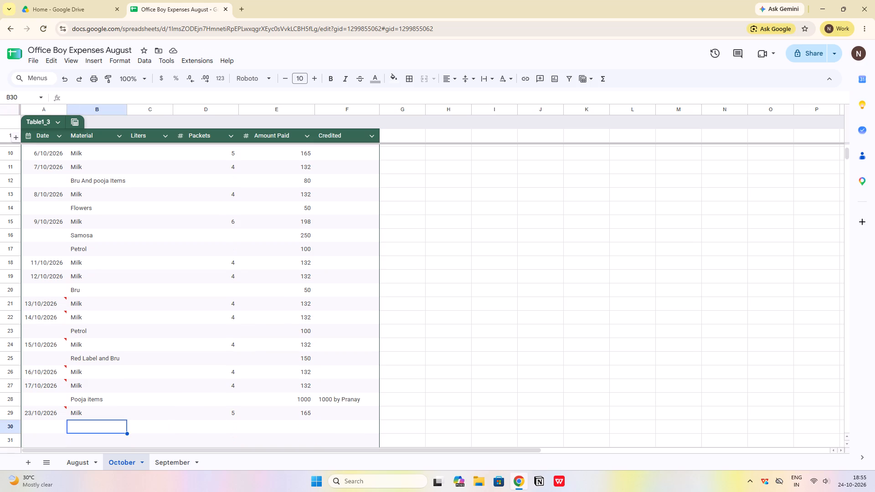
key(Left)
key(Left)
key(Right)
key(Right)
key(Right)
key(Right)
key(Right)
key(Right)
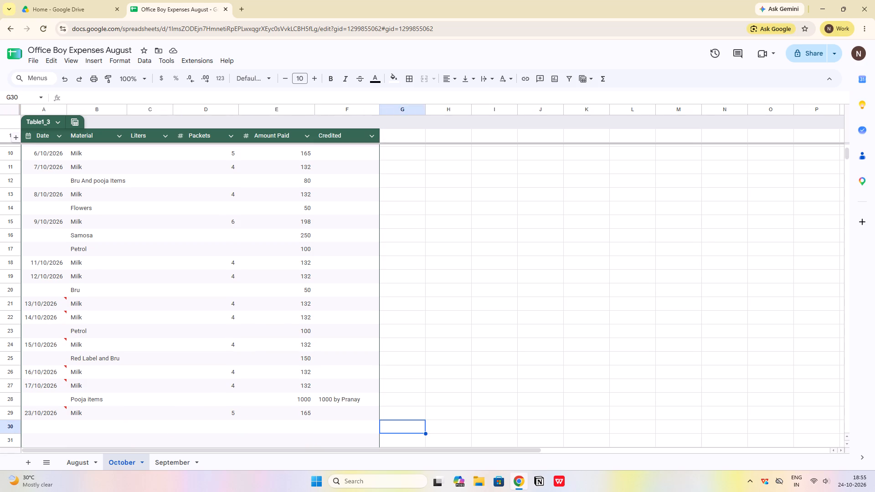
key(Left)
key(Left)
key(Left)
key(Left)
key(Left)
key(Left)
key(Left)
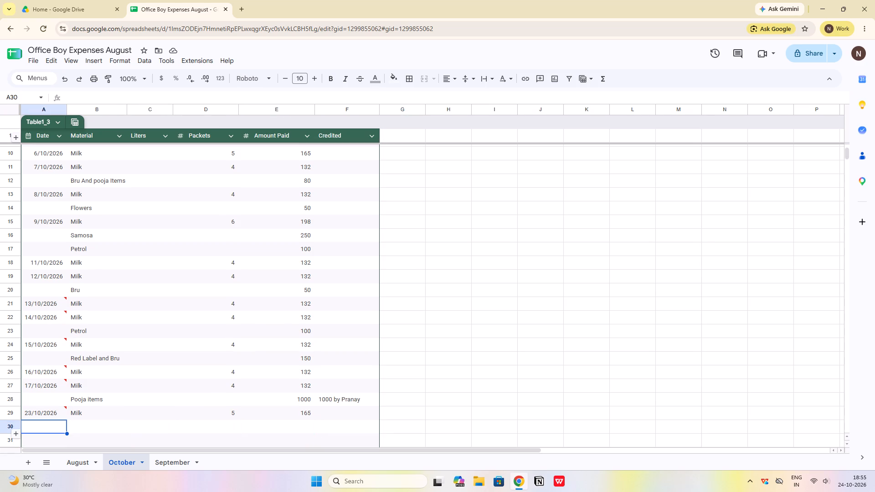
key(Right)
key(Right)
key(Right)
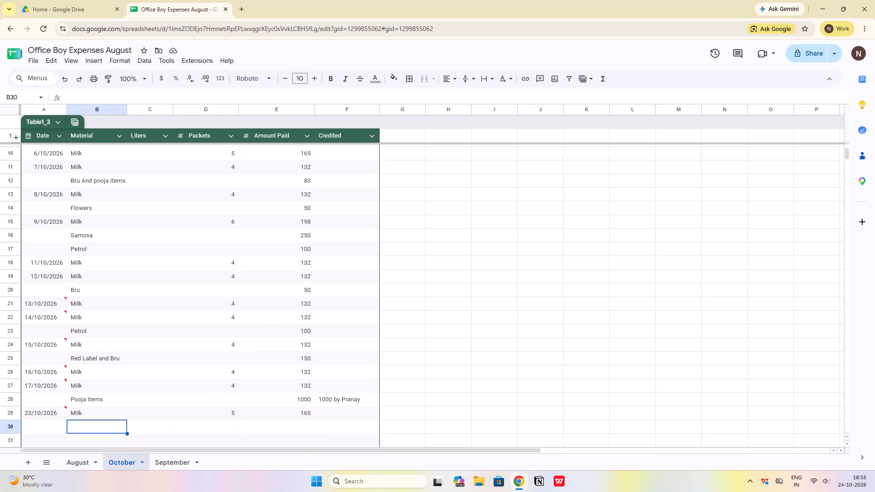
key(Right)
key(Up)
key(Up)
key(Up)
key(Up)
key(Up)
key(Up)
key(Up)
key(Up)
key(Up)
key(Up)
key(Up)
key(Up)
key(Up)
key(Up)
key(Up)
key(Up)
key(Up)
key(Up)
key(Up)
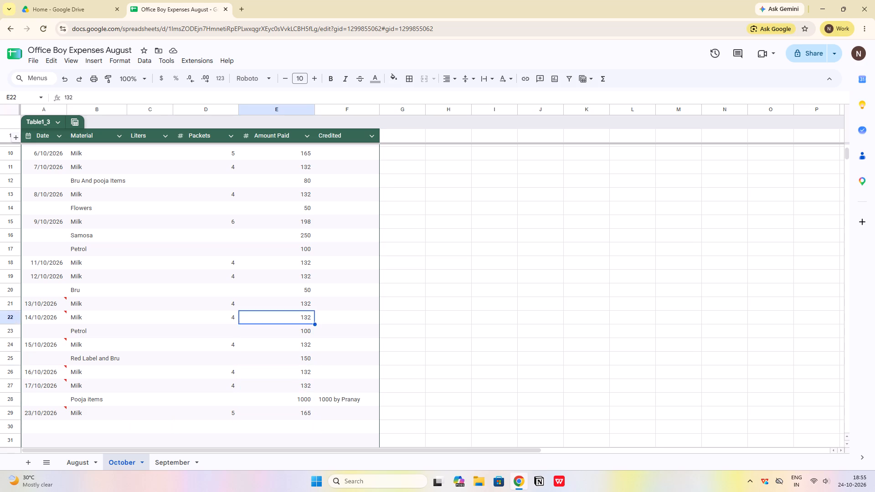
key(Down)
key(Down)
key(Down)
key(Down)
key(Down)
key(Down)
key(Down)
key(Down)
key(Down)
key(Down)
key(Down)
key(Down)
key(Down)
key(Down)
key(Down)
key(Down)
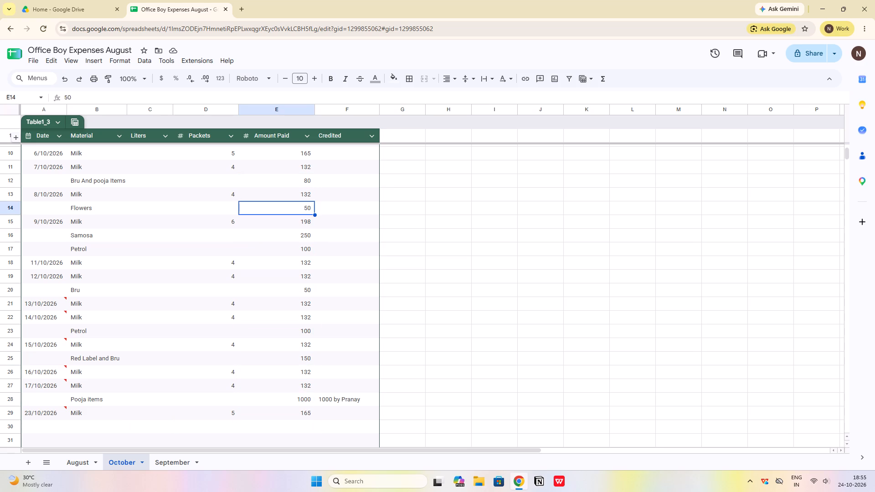
Select the Amount Paid values from row 2 through row 29 and display their sum.
key(Up)
key(Up)
key(Up)
key(Up)
key(Up)
key(Up)
key(Up)
key(Up)
key(Up)
key(Up)
key(Up)
key(Up)
key(Up)
key(Up)
key(Up)
key(Up)
key(Up)
key(Up)
key(Up)
key(Up)
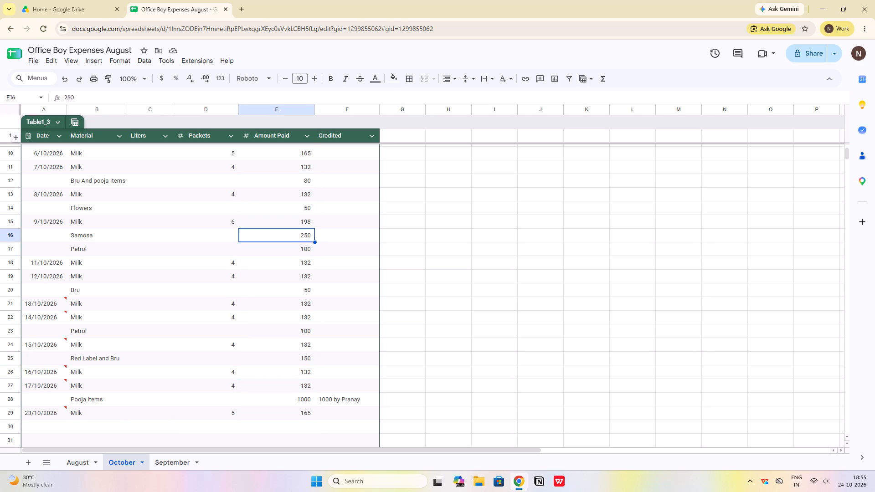
key(Down)
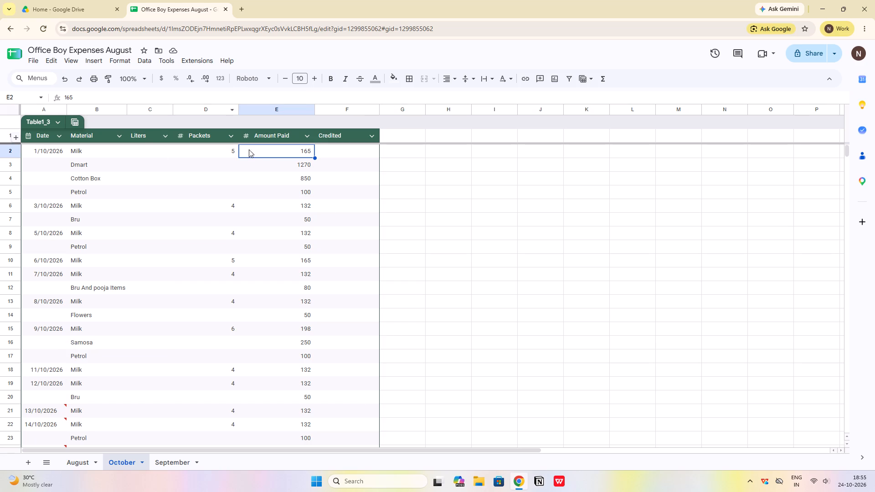
drag(265, 149, 302, 461)
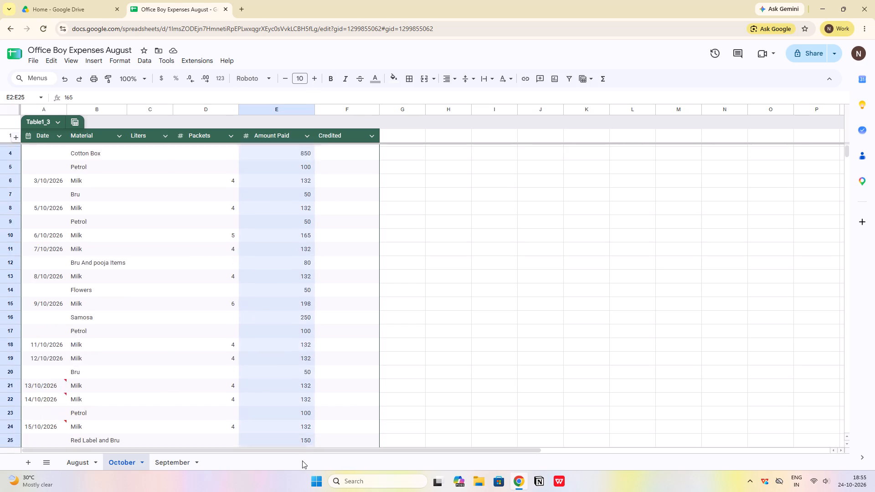
drag(302, 461, 284, 277)
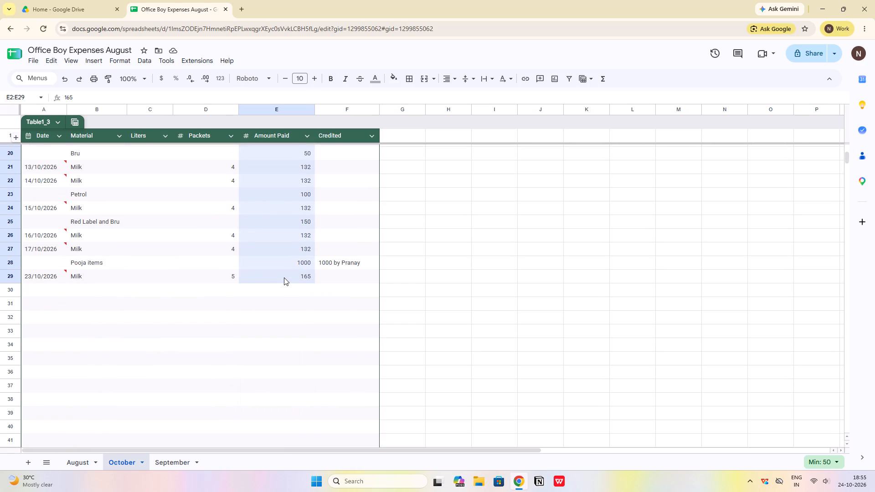
drag(284, 277, 284, 277)
click(834, 462)
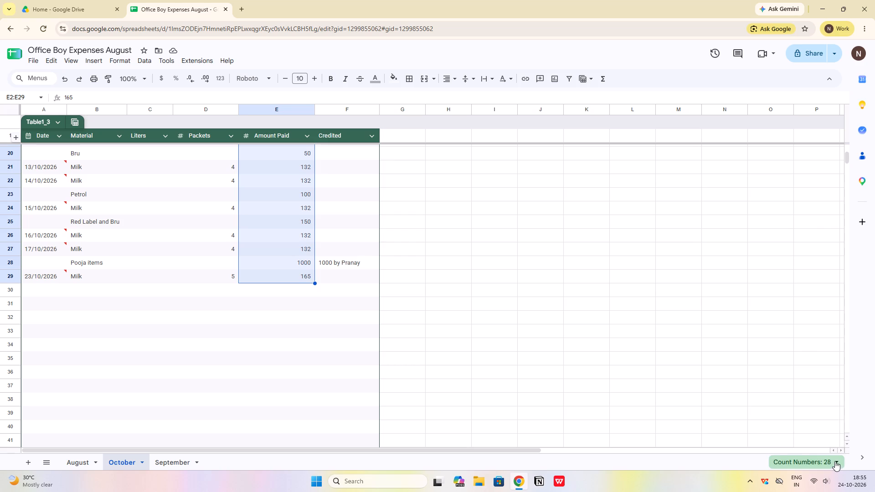
click(835, 461)
click(804, 383)
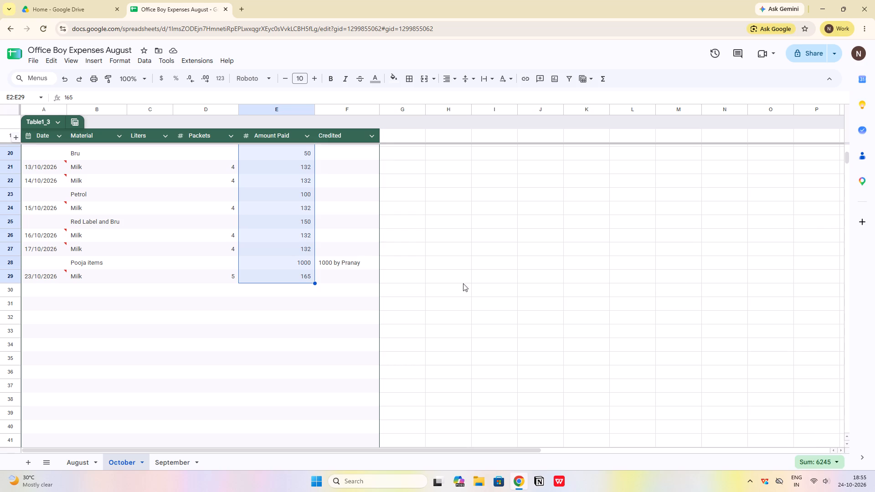
click(274, 334)
Fill row 30 with date 24/10/2026, material Milk, 6 packets and amount paid 198.
click(42, 282)
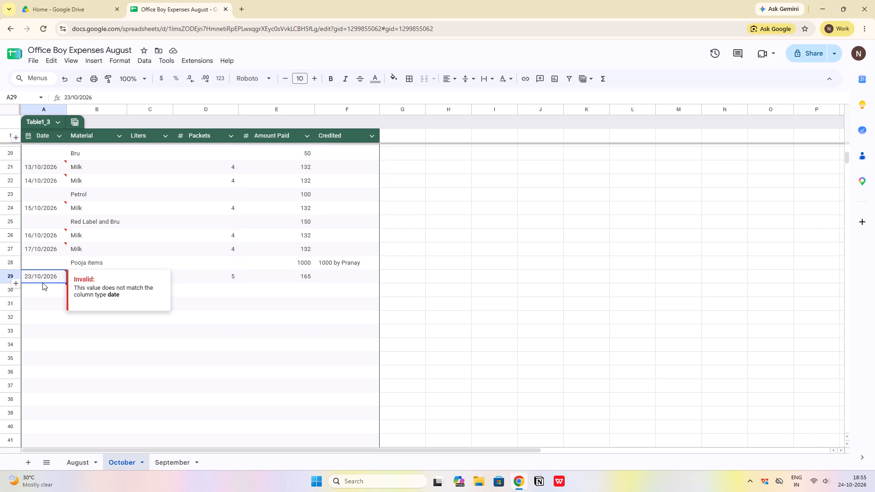
click(41, 291)
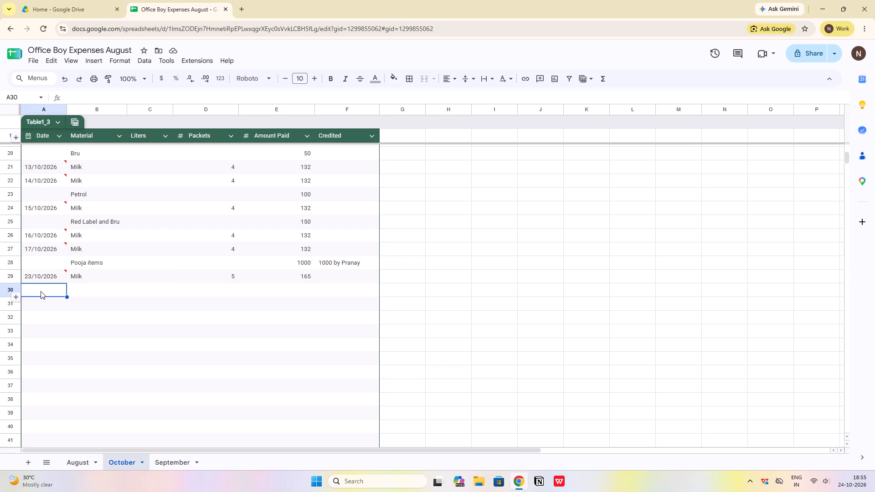
text(24/10/2026)
key(Right)
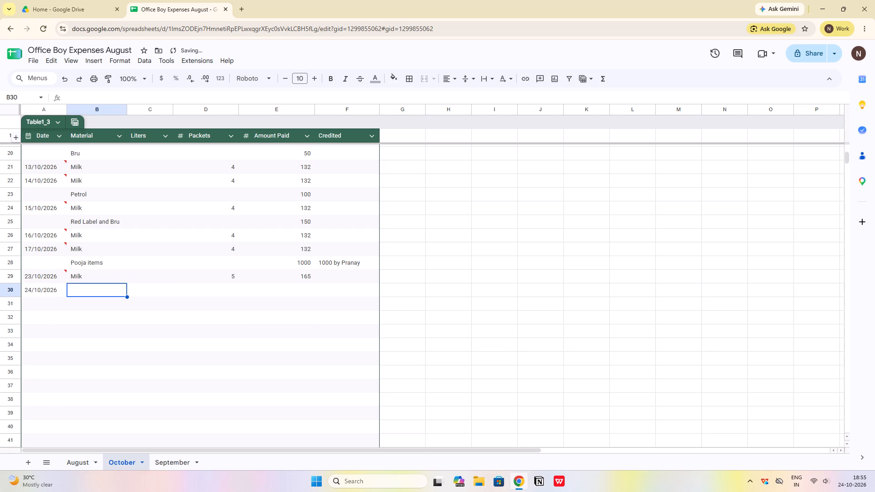
text(Mil)
key(Right)
key(Right)
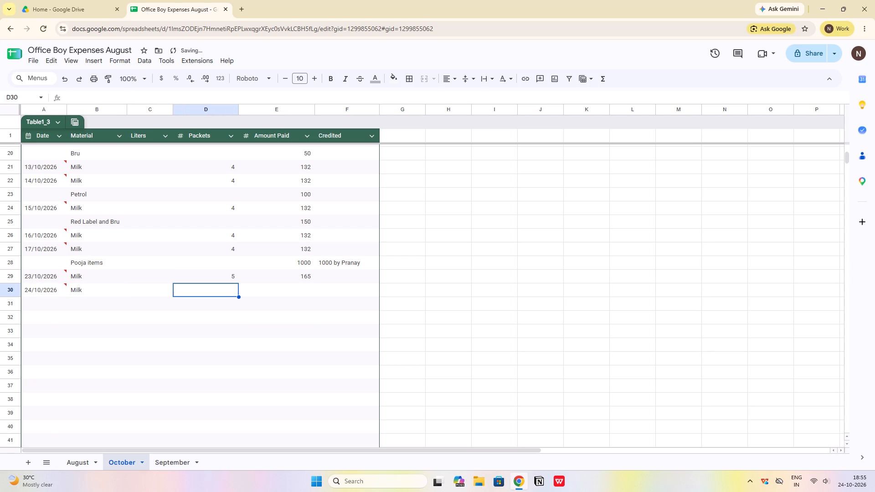
key(6)
key(Right)
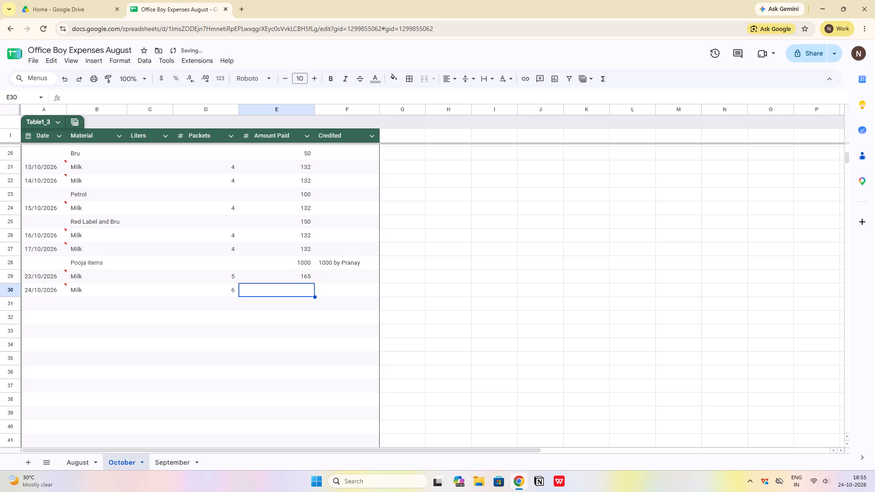
text(192)
key(BackSpace)
key(8)
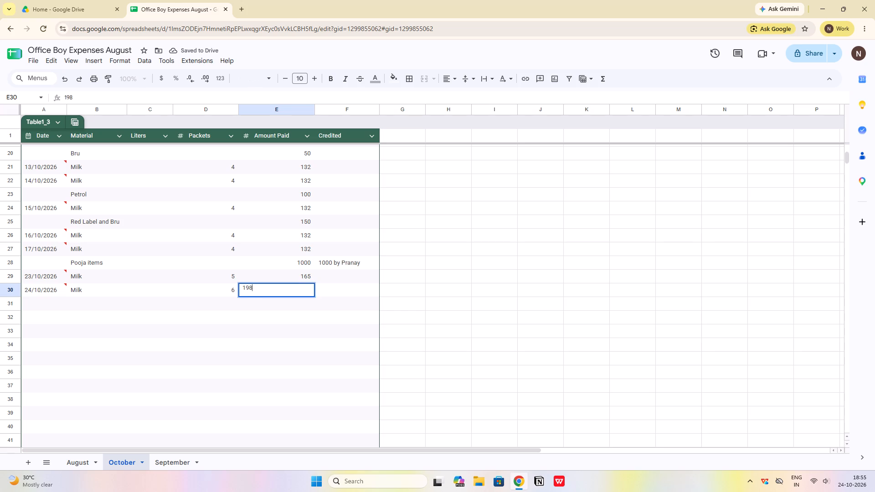
key(Right)
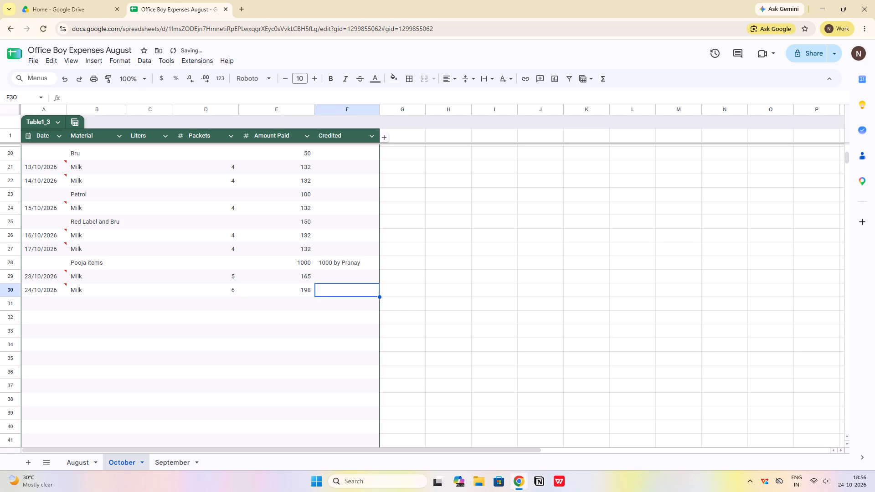
Enter material Bru with amount paid 50 in row 31, without a date.
key(Down)
key(Left)
key(Left)
key(Left)
key(Left)
text(Bru)
key(Right)
key(Right)
key(Right)
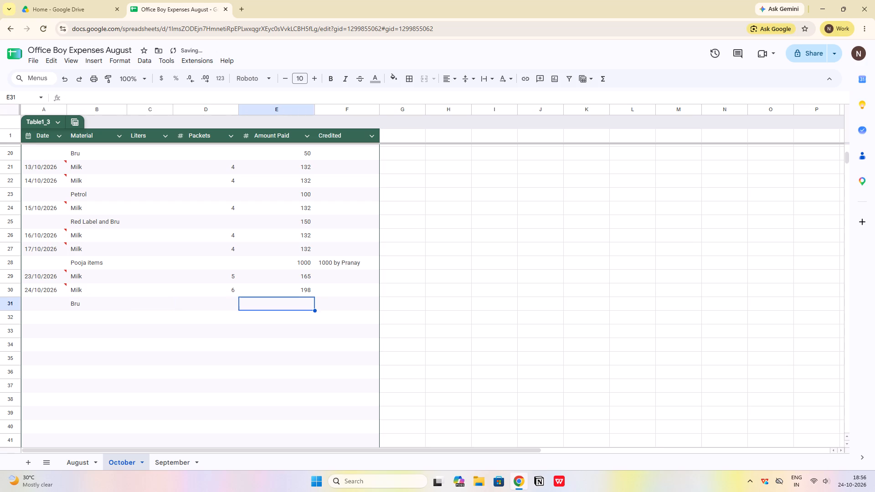
text(50)
key(Down)
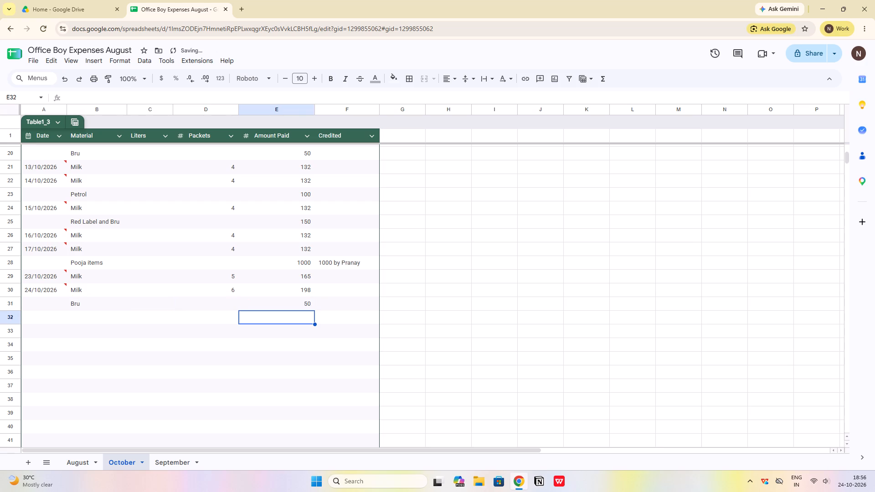
Record "4000 by Naveen Sir" as the credited entry for the 1/10/2026 Milk row.
key(Left)
key(Right)
key(Up)
key(Up)
key(Up)
key(Up)
key(Up)
key(Up)
key(Up)
key(Up)
key(Up)
key(Up)
key(Up)
key(Up)
key(Up)
key(Up)
key(Up)
key(Up)
key(Up)
key(Up)
key(Up)
key(Up)
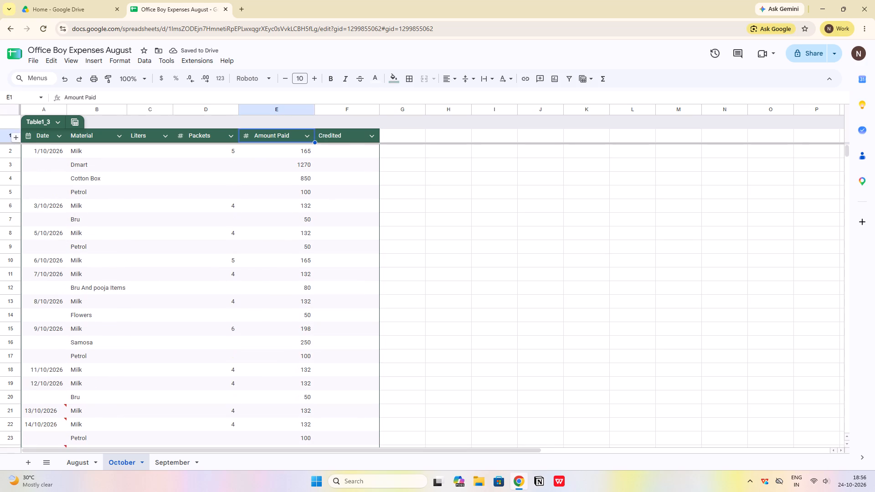
key(Down)
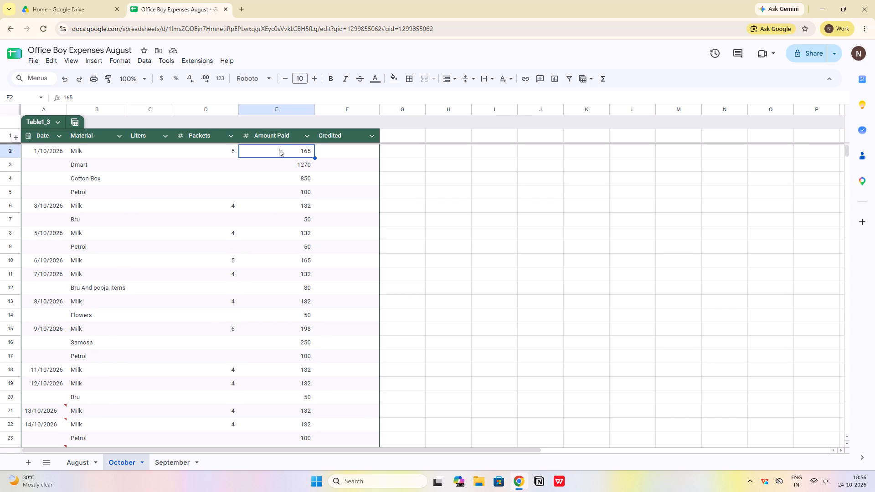
click(335, 152)
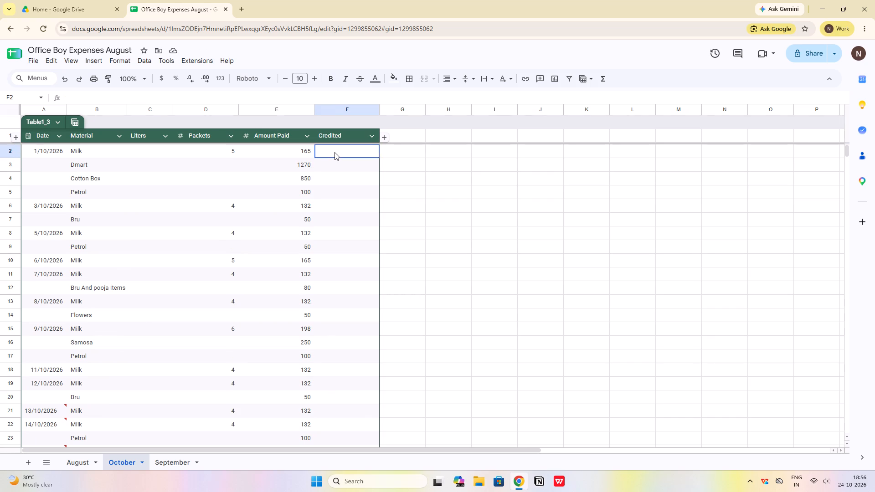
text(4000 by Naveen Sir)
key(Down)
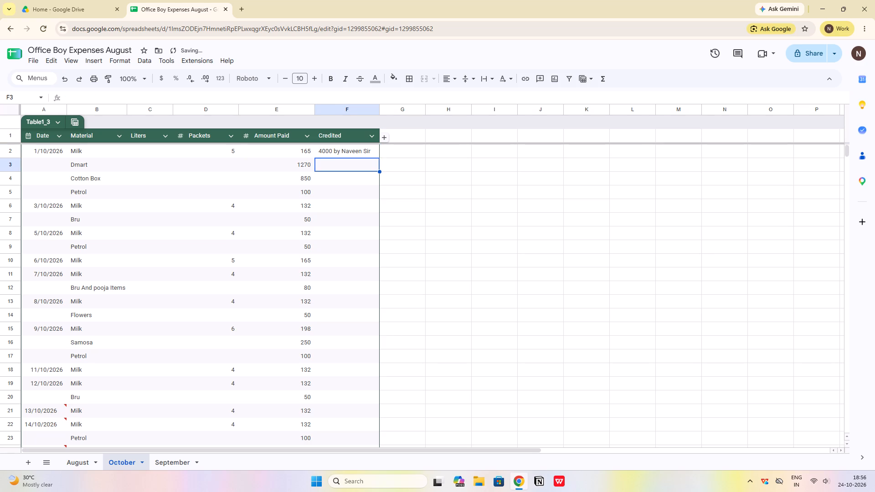
Select the Amount Paid values from row 2 through row 31 to display their sum, and review the October entries.
click(283, 151)
drag(283, 151, 282, 152)
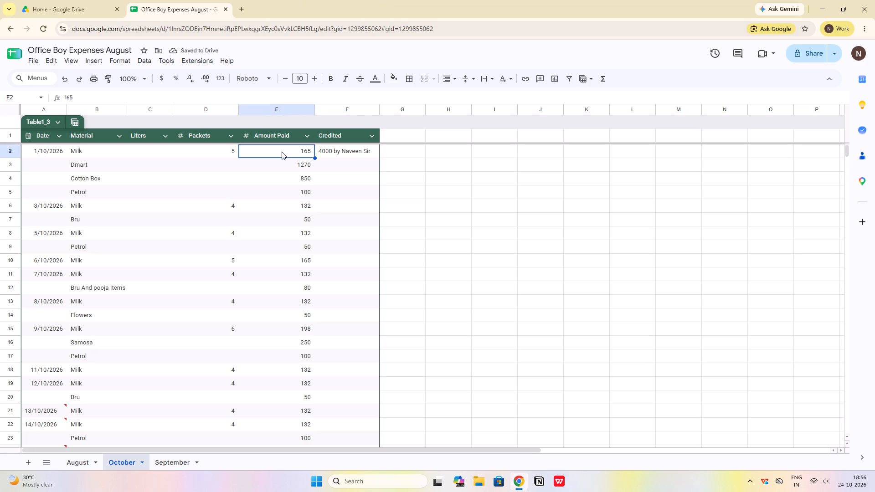
drag(282, 152, 310, 449)
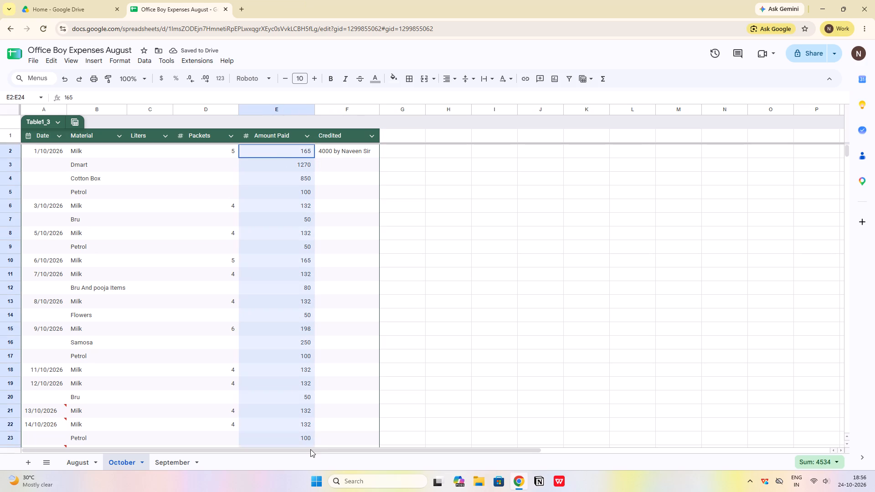
drag(310, 449, 295, 379)
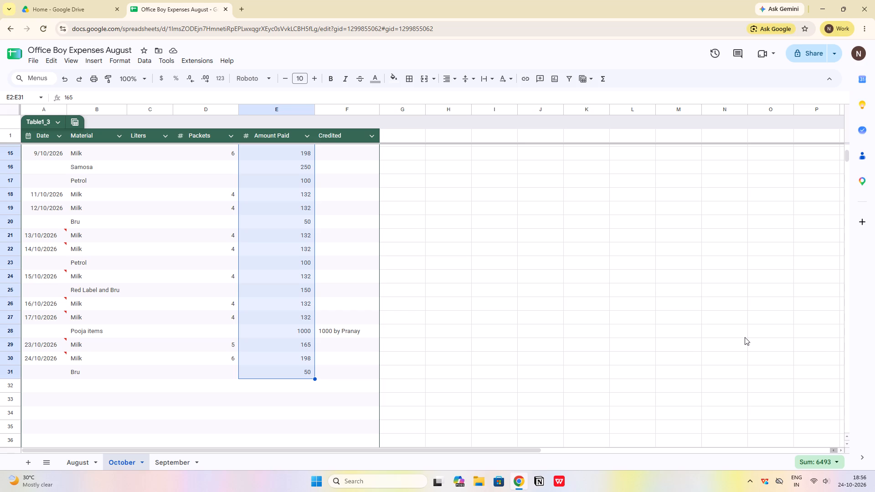
scroll(659, 337, up, 5)
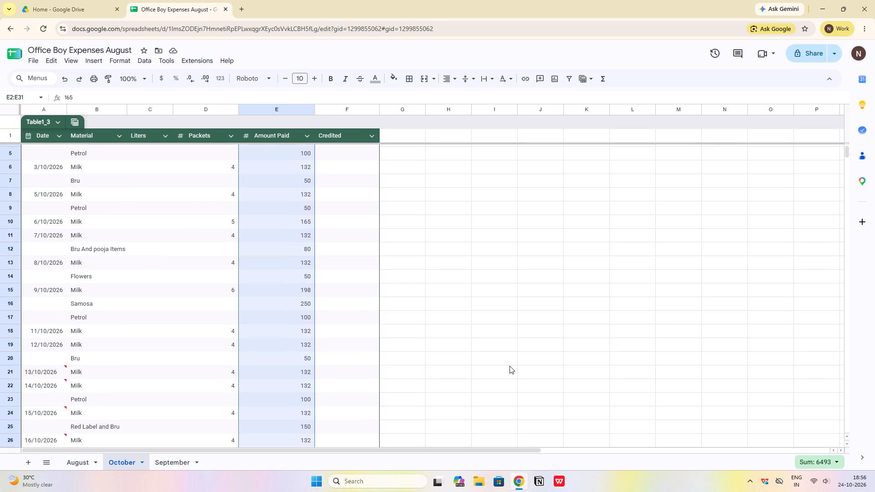
scroll(509, 365, down, 1)
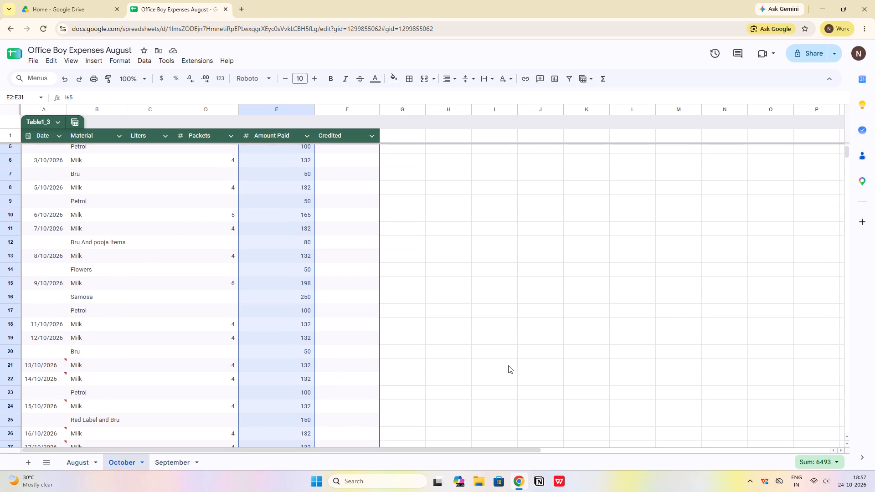
scroll(508, 365, down, 1)
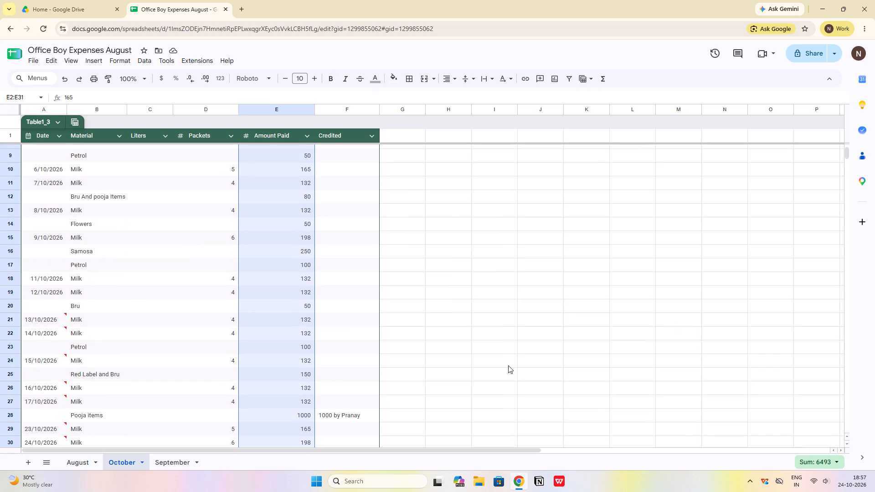
scroll(508, 365, down, 2)
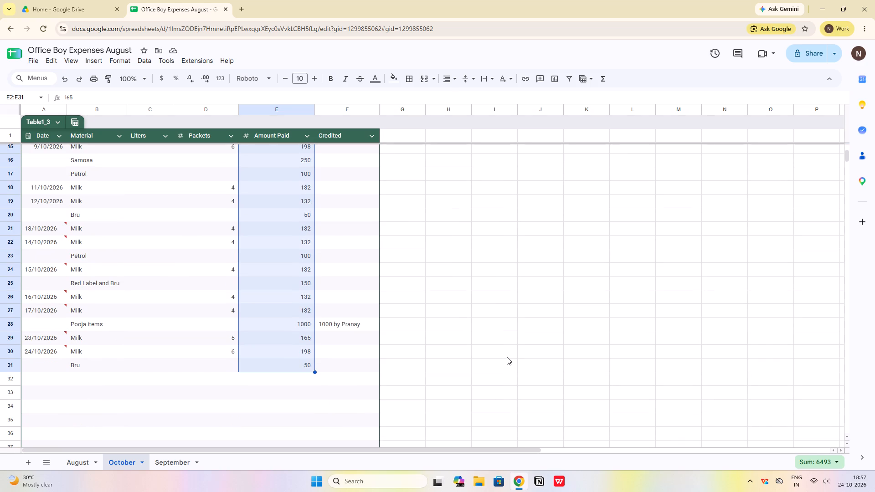
scroll(566, 385, up, 3)
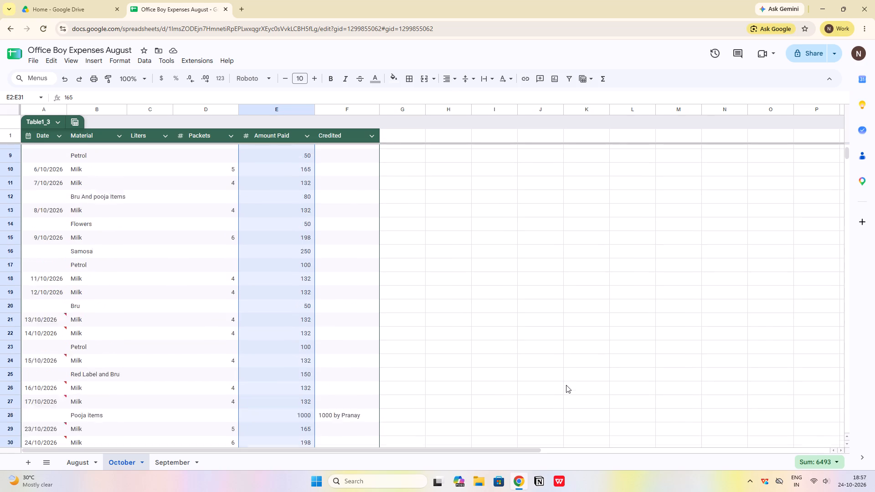
scroll(566, 385, up, 8)
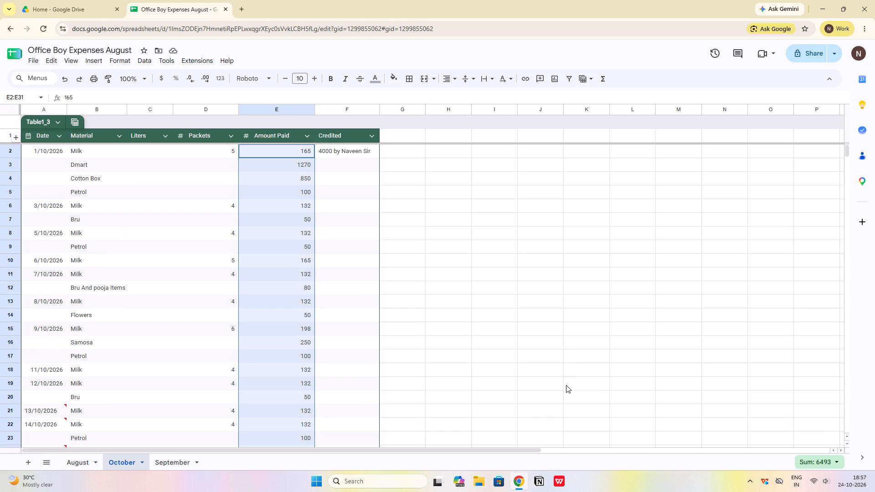